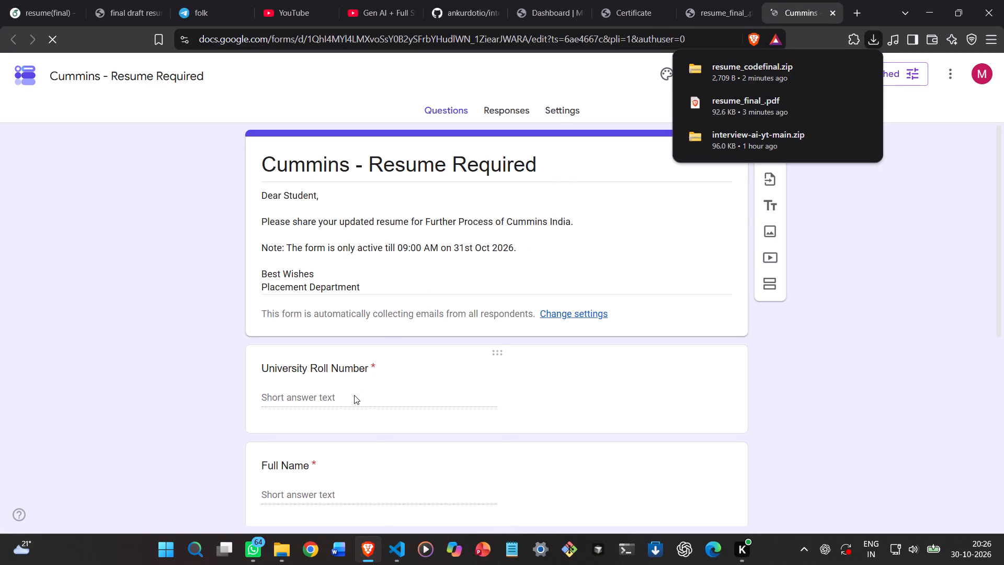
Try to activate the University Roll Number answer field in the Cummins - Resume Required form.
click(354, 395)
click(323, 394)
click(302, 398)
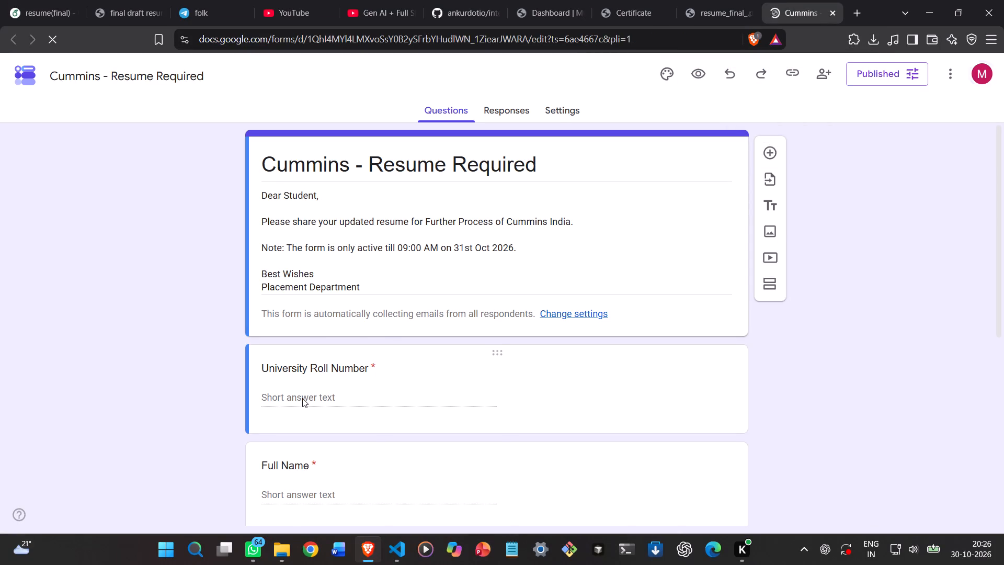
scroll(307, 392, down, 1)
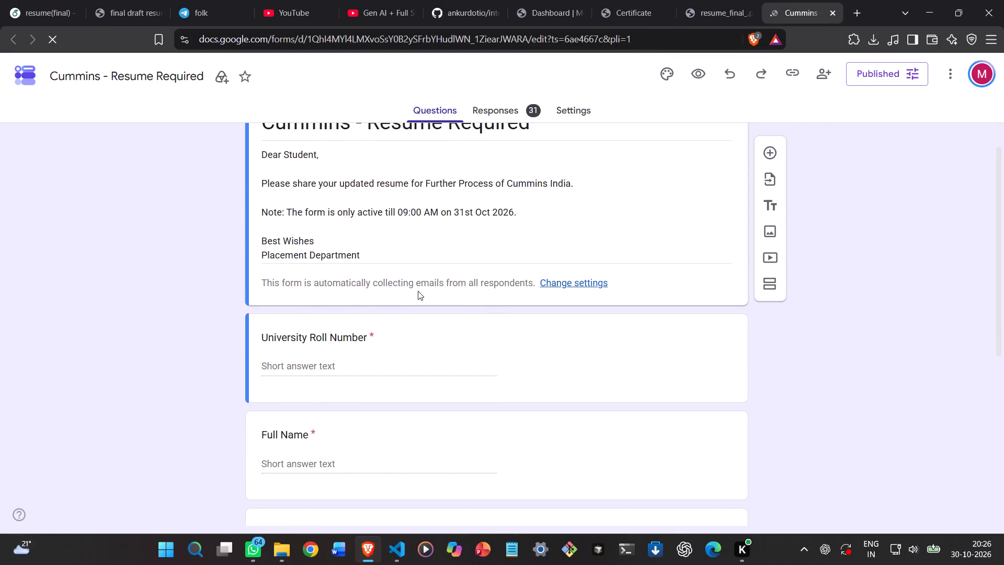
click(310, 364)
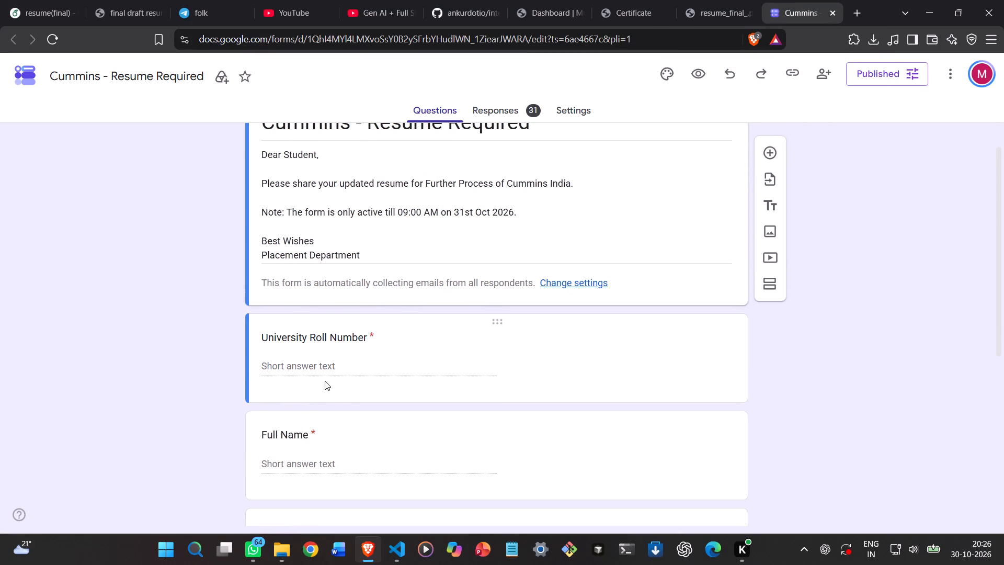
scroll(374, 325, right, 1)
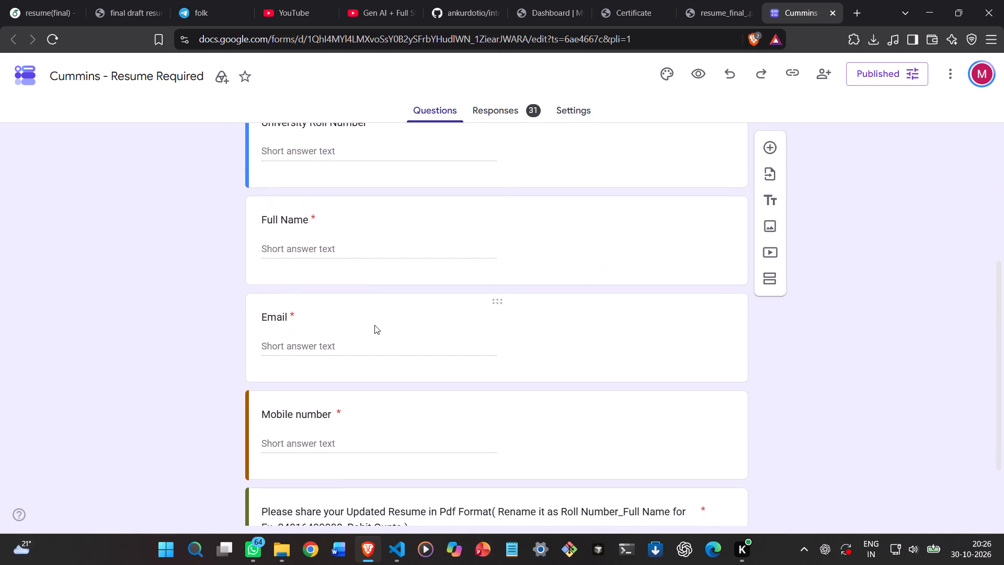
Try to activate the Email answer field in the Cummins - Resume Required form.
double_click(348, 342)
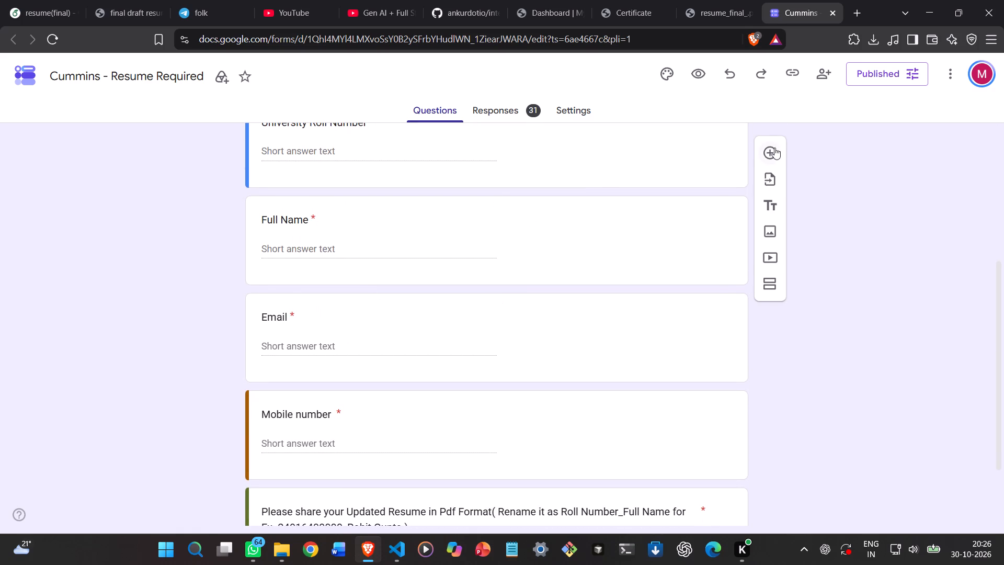
Add a blank multiple-choice question to the form above the University Roll Number question.
click(765, 153)
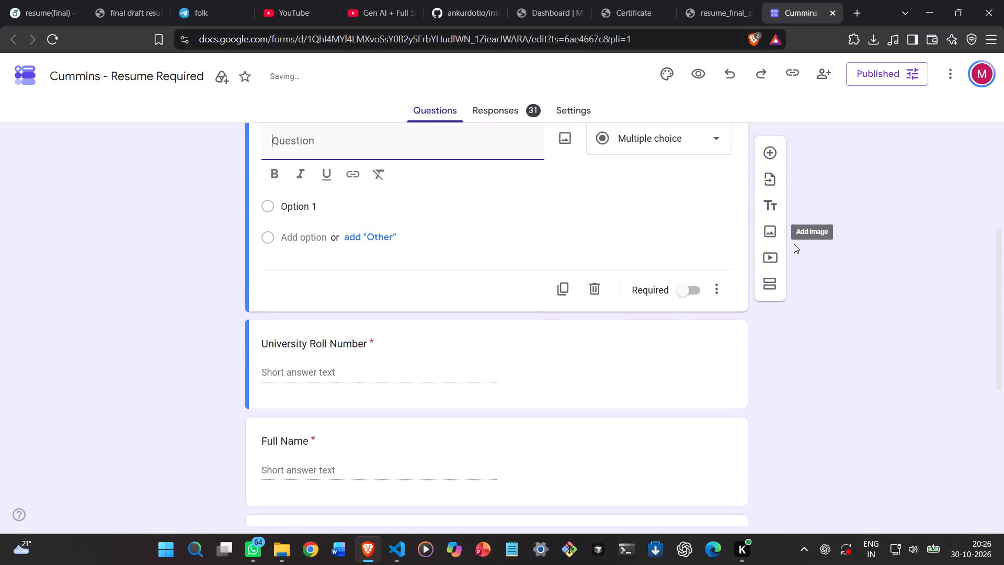
click(794, 244)
Close the Cummins - Resume Required form and open a new blank browser tab.
click(830, 12)
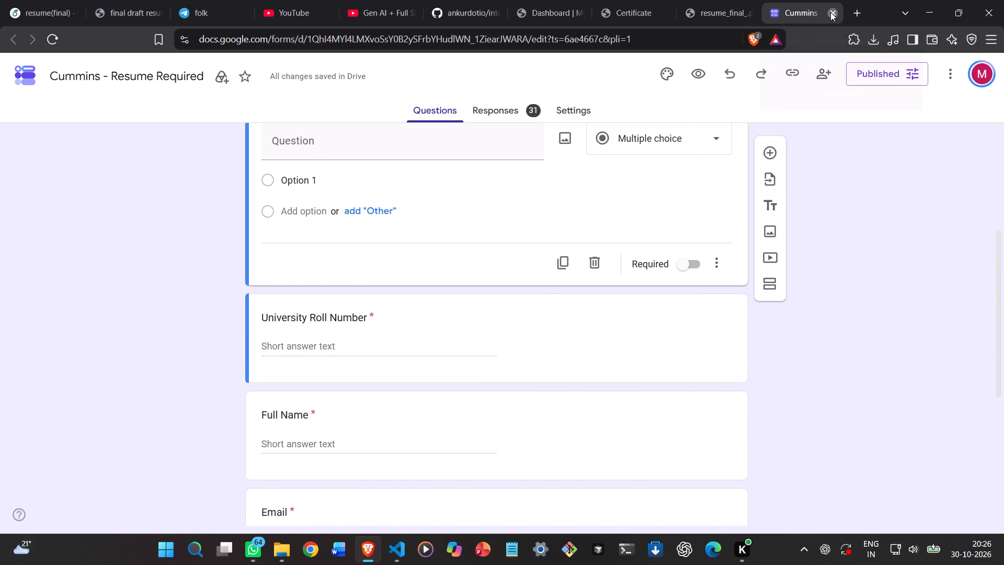
click(860, 14)
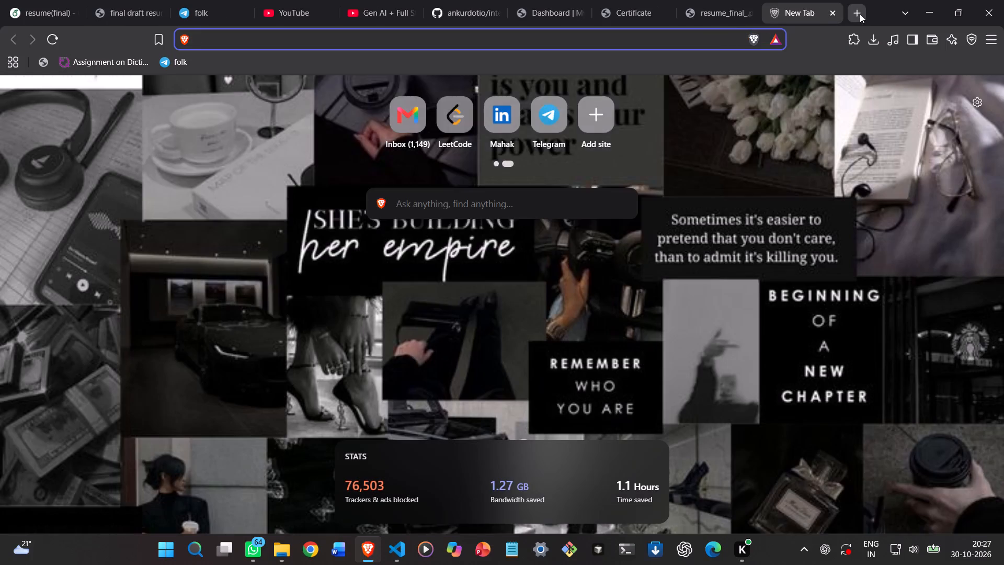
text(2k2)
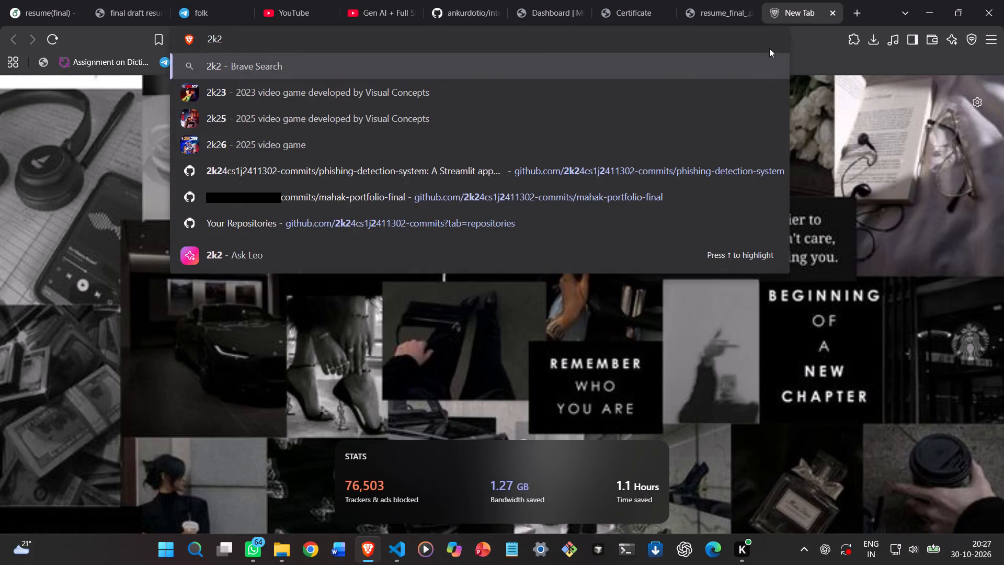
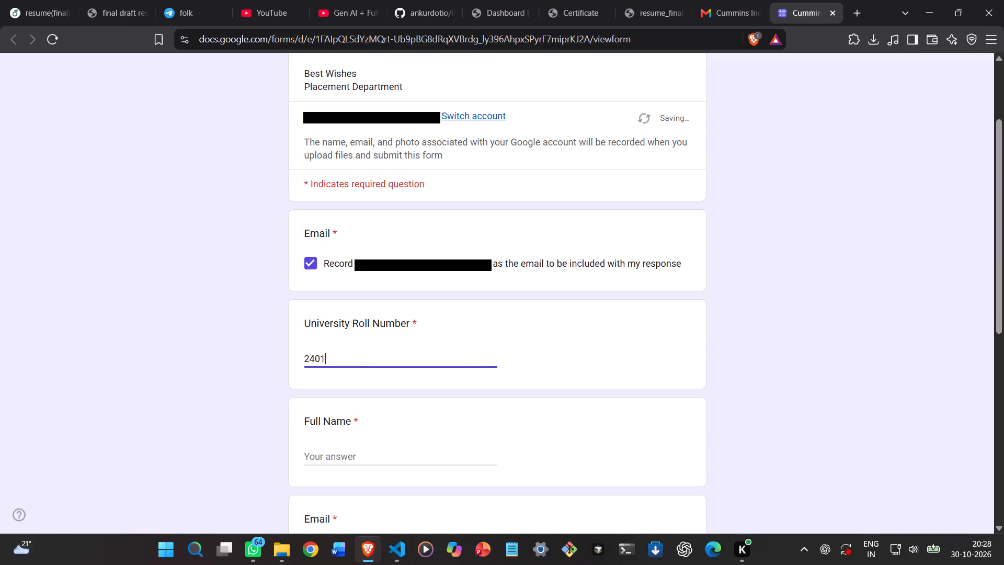
Complete the University Roll Number answer in the Cummins form with the student's own roll number.
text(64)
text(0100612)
Enter the student's full name in the Full Name answer of the Cummins - Resume Required form.
click(327, 451)
scroll(327, 451, down, 3)
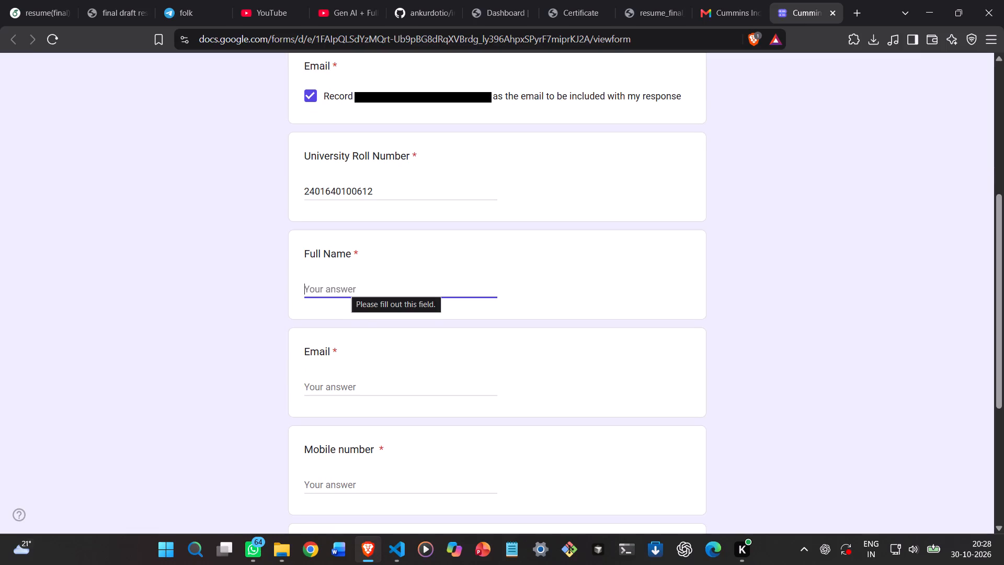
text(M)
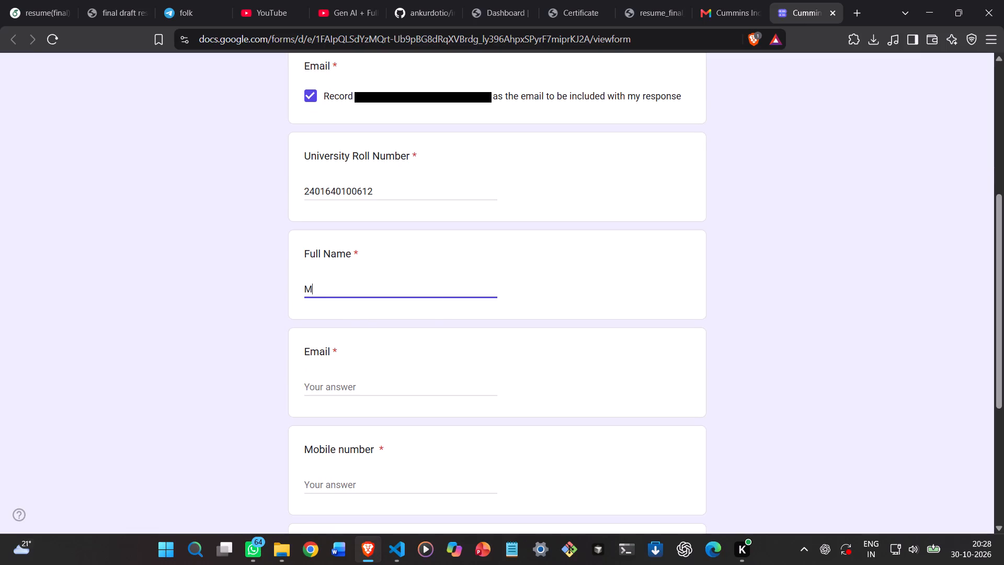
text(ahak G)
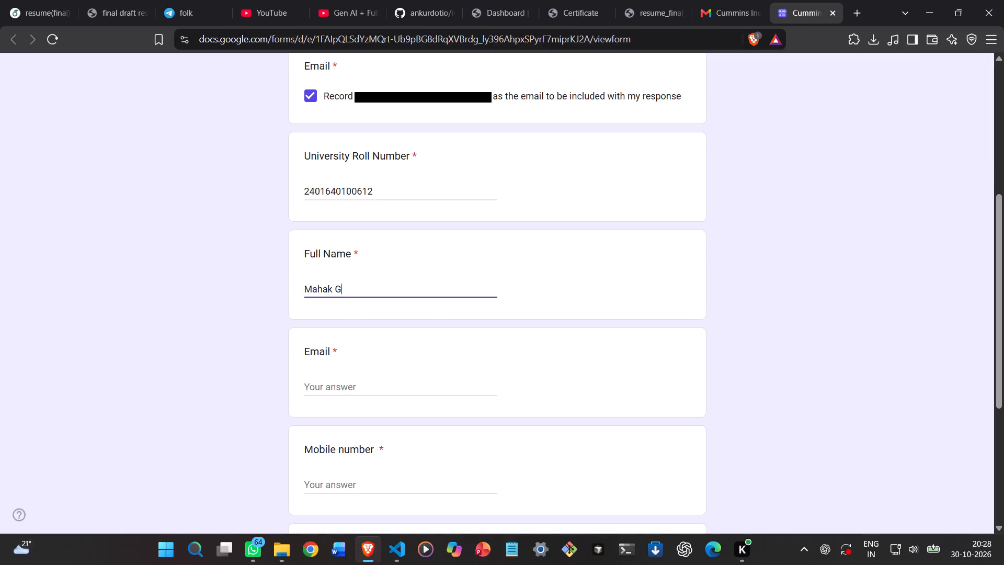
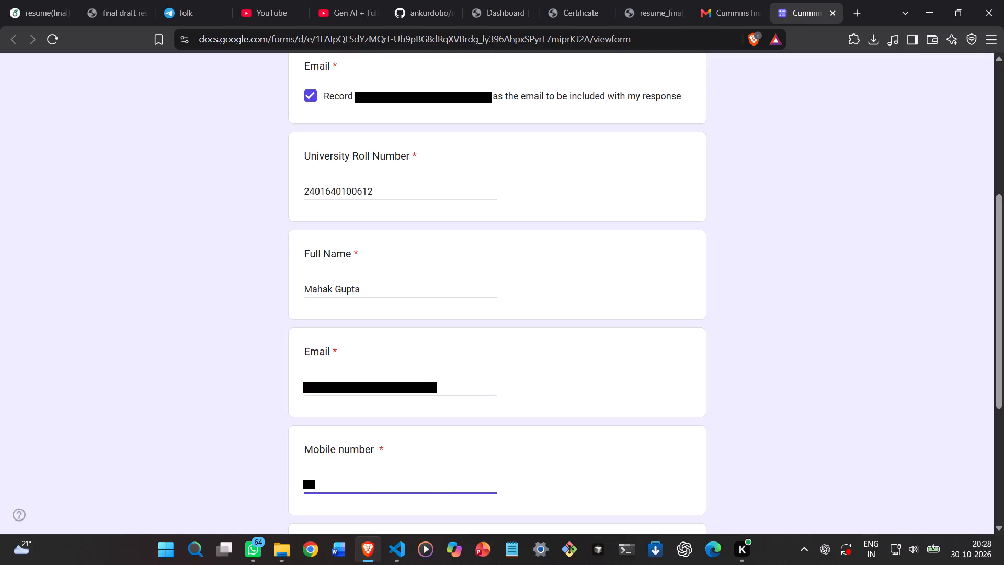
Enter the student's remaining phone digits in the Mobile number answer of the form.
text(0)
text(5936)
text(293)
scroll(350, 485, down, 4)
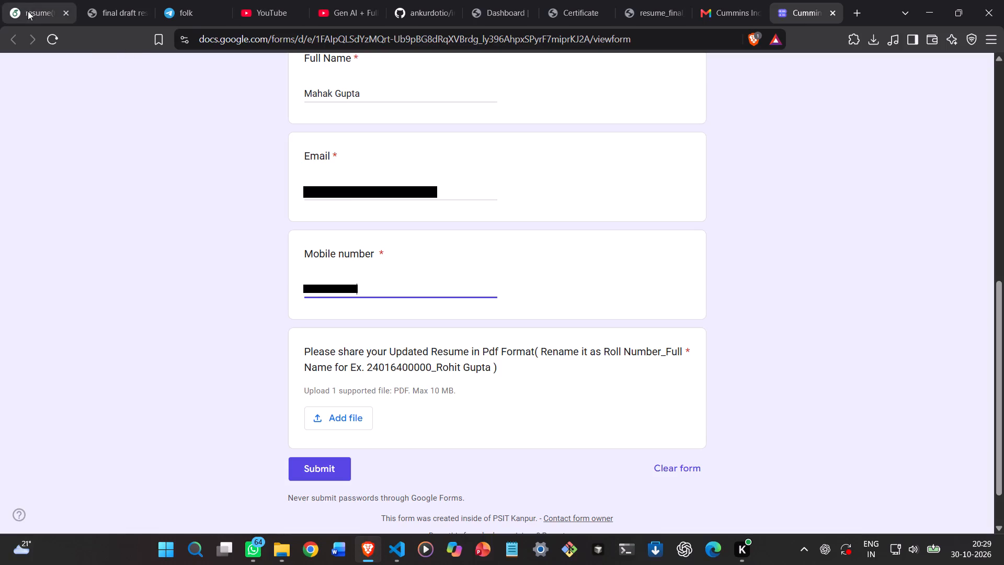
Review final draft resume.pdf from its projects, skills and certifications back up to its header.
click(108, 12)
scroll(261, 326, down, 4)
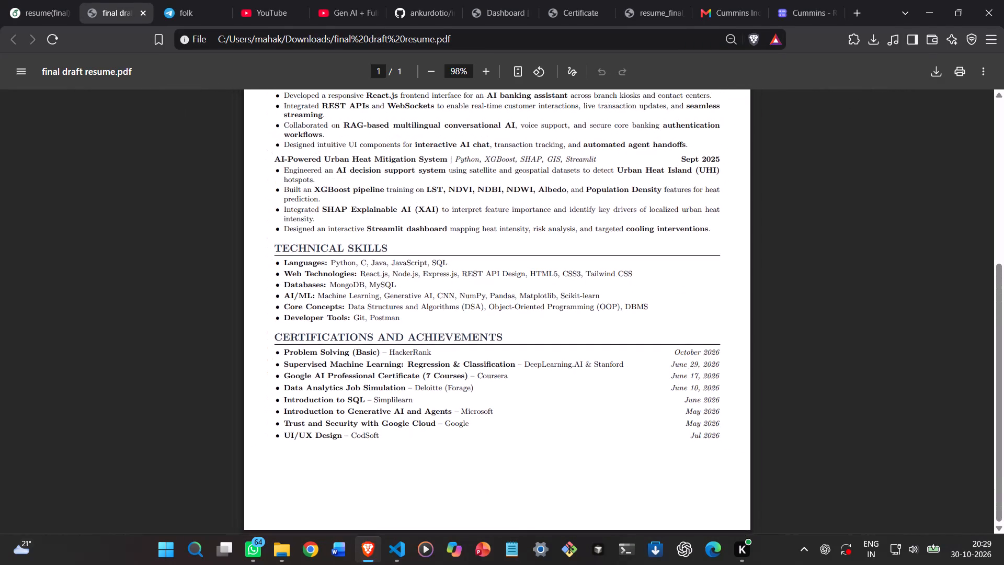
scroll(298, 343, down, 1)
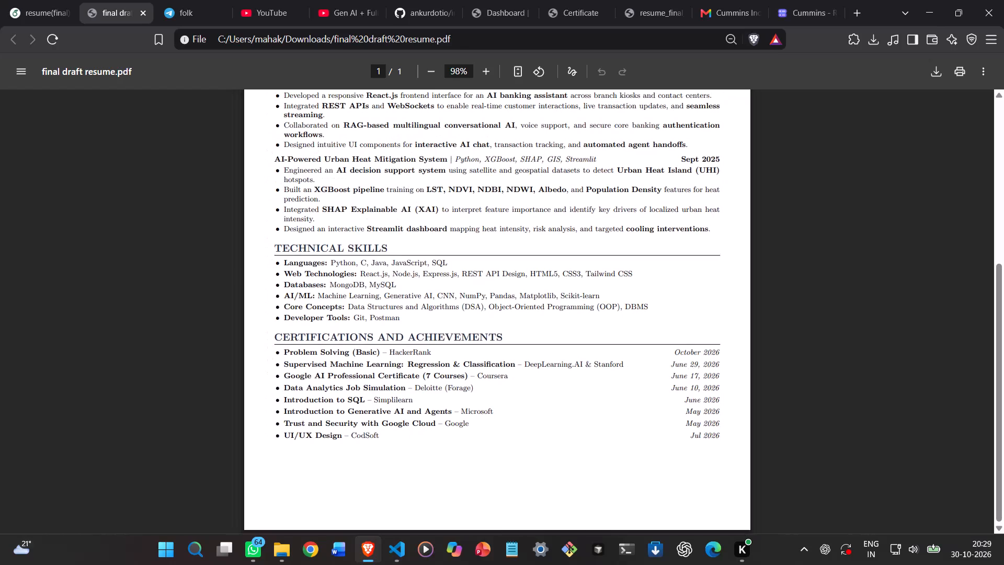
drag(286, 384, 372, 380)
click(372, 380)
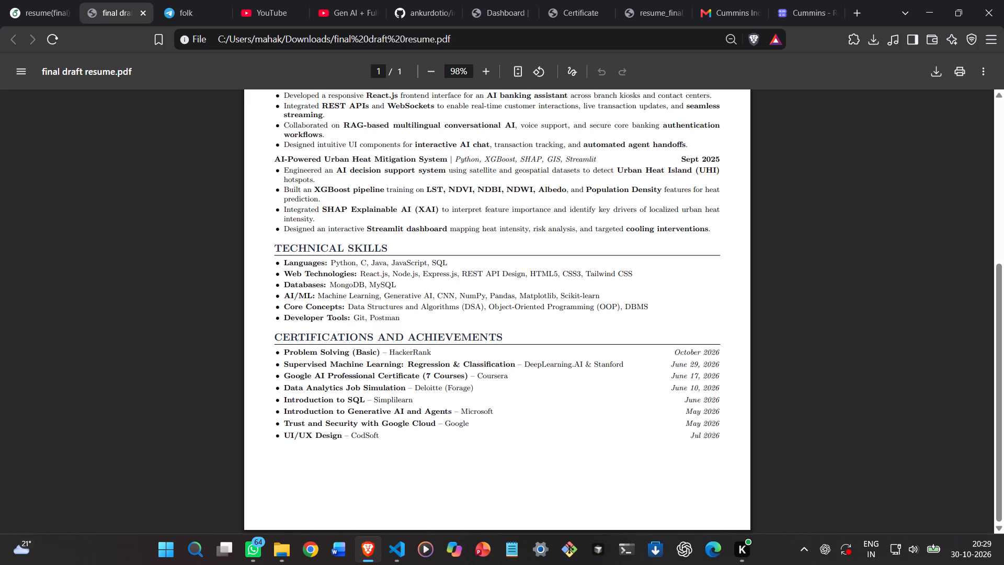
scroll(336, 400, up, 5)
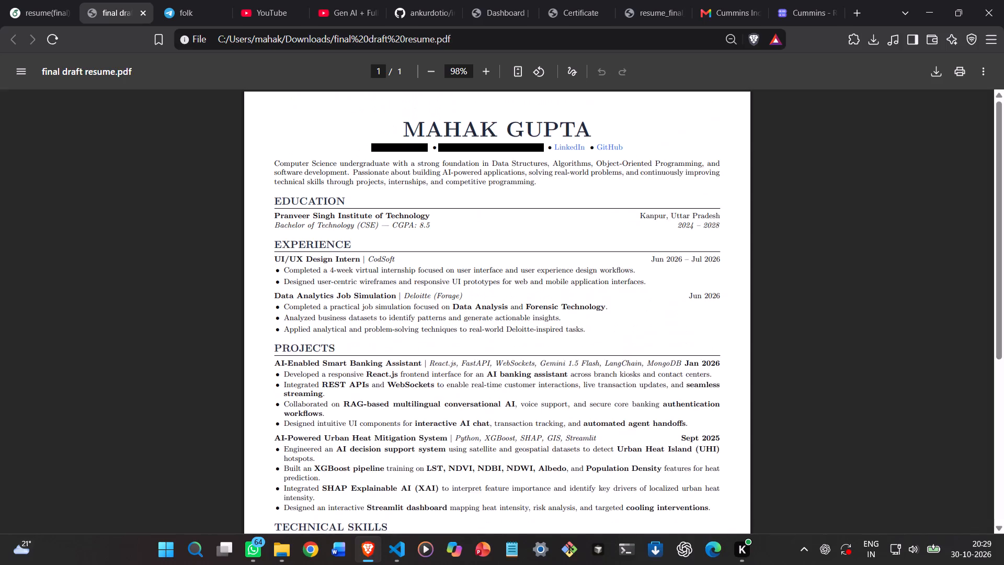
Check the resume(final) Overleaf project, and open resume_final_ from the New_ML_PROJECT folder to review its contents down to the certifications.
click(13, 6)
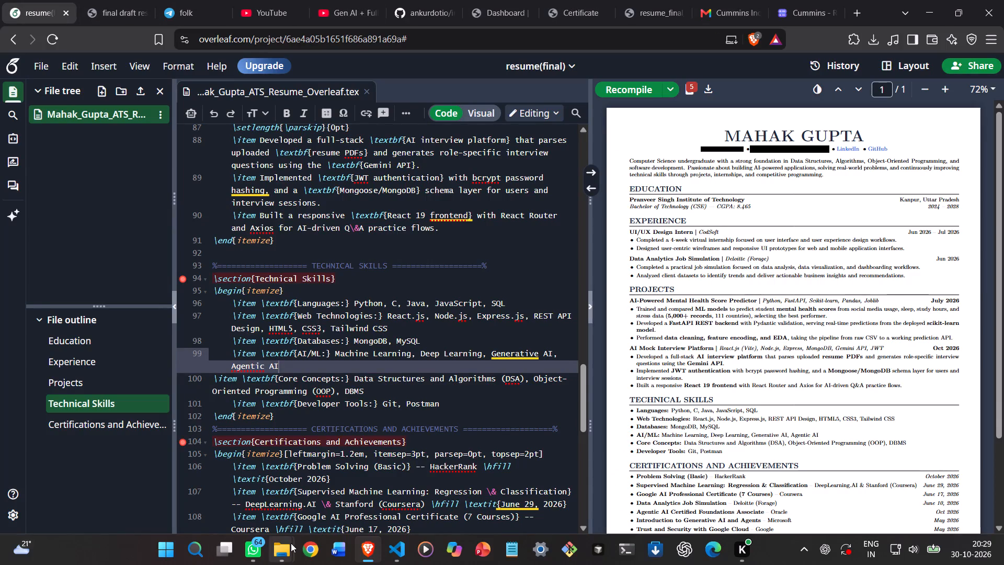
click(235, 438)
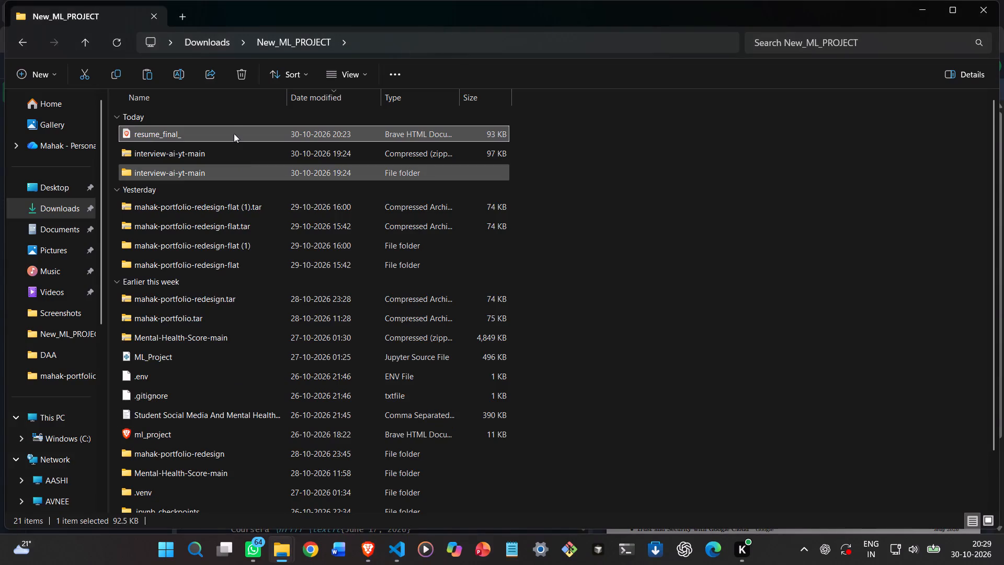
double_click(234, 133)
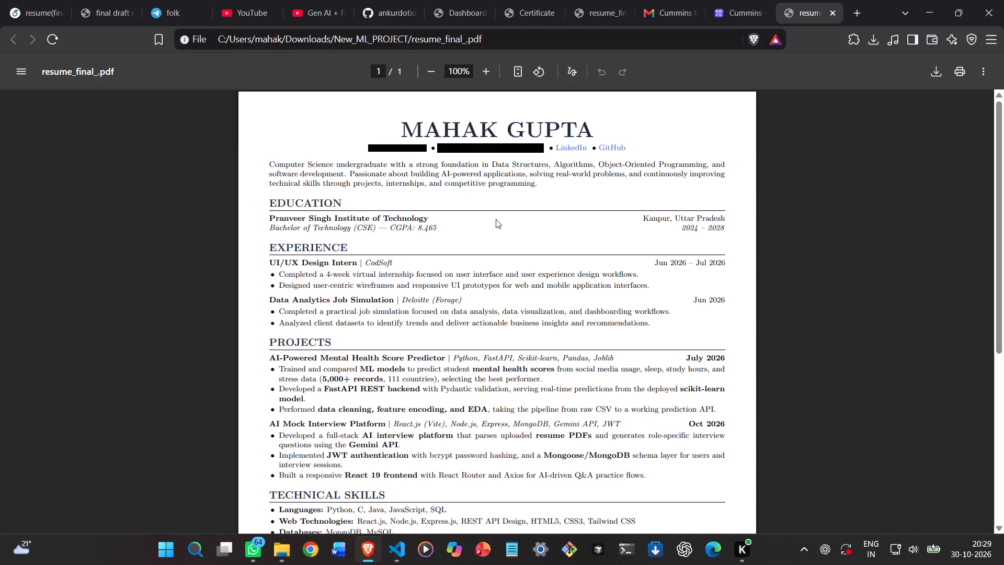
scroll(455, 351, down, 6)
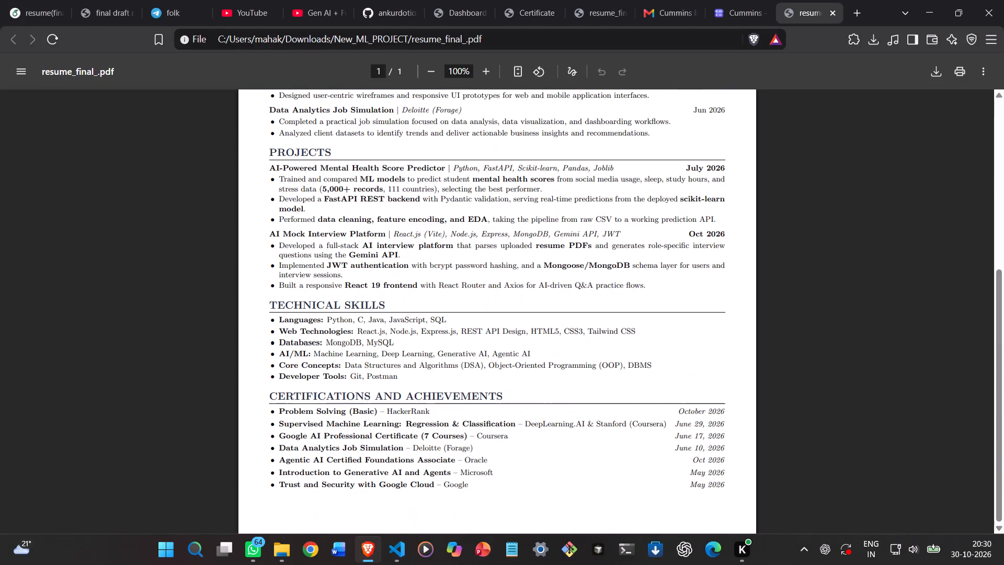
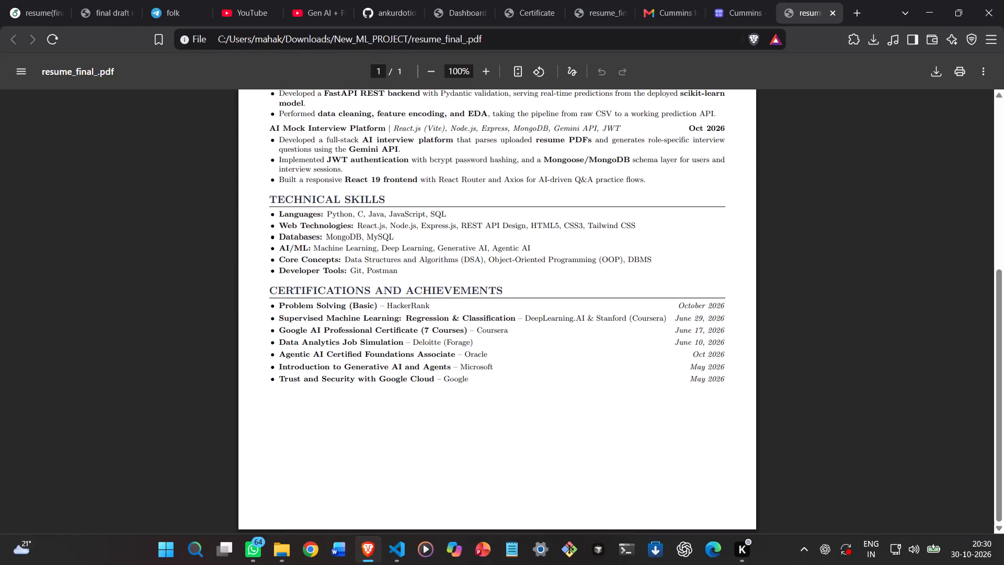
Examine the Certifications and Achievements entries of resume_final_.pdf, especially the Agentic AI Certified Foundations Associate line and its neighbours.
click(492, 354)
drag(492, 354, 345, 353)
triple_click(345, 353)
click(345, 353)
click(345, 353)
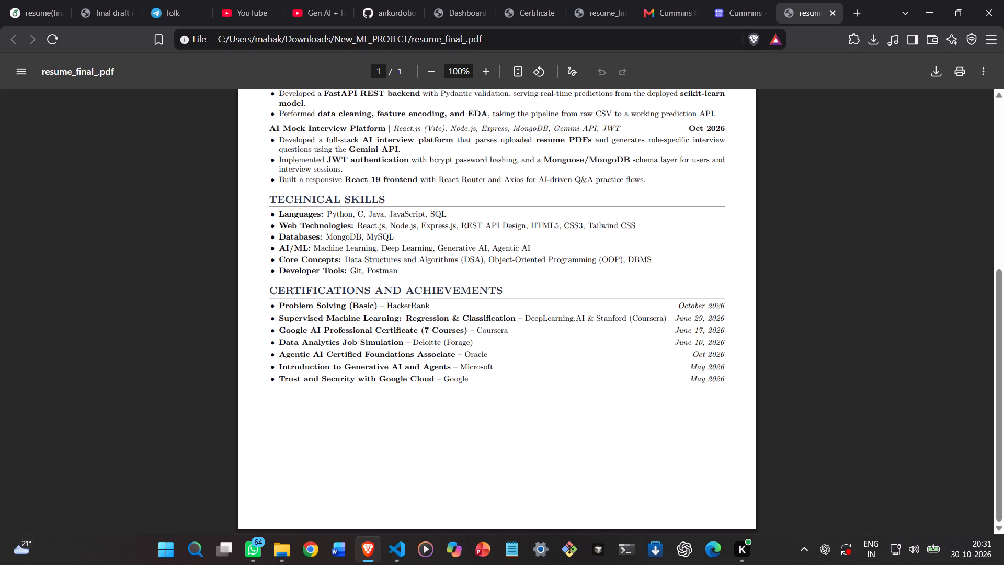
triple_click(486, 354)
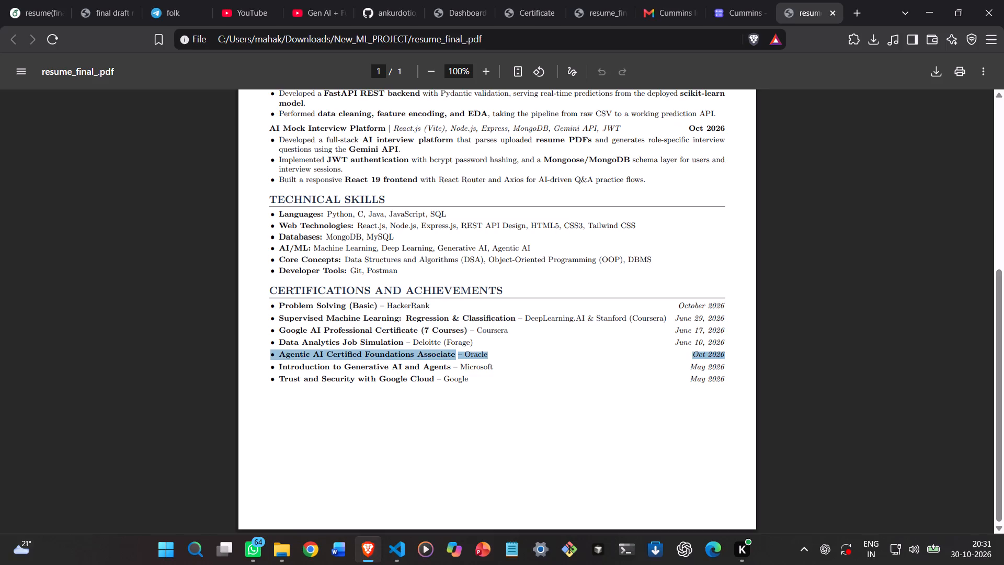
click(486, 354)
scroll(435, 338, up, 8)
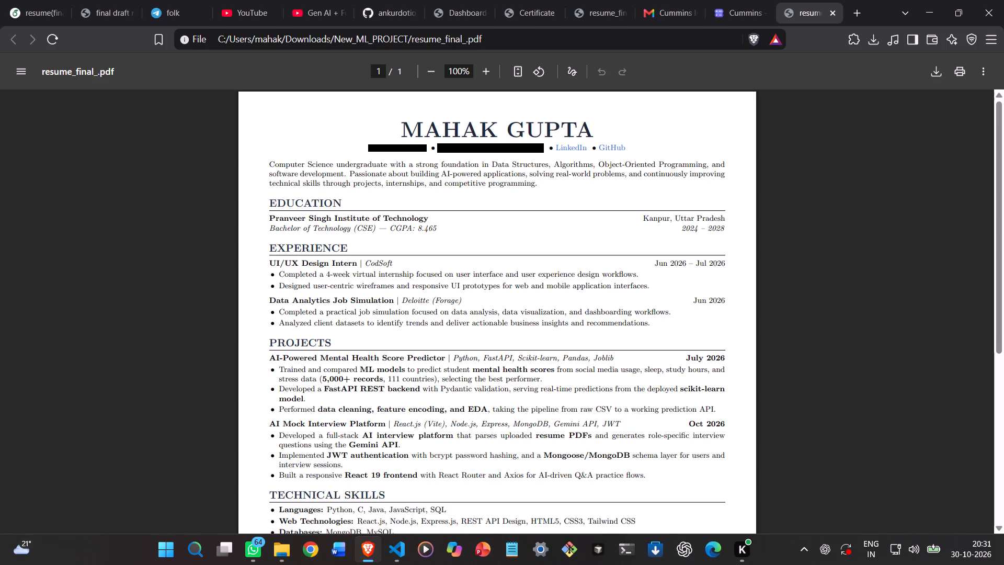
scroll(347, 190, down, 5)
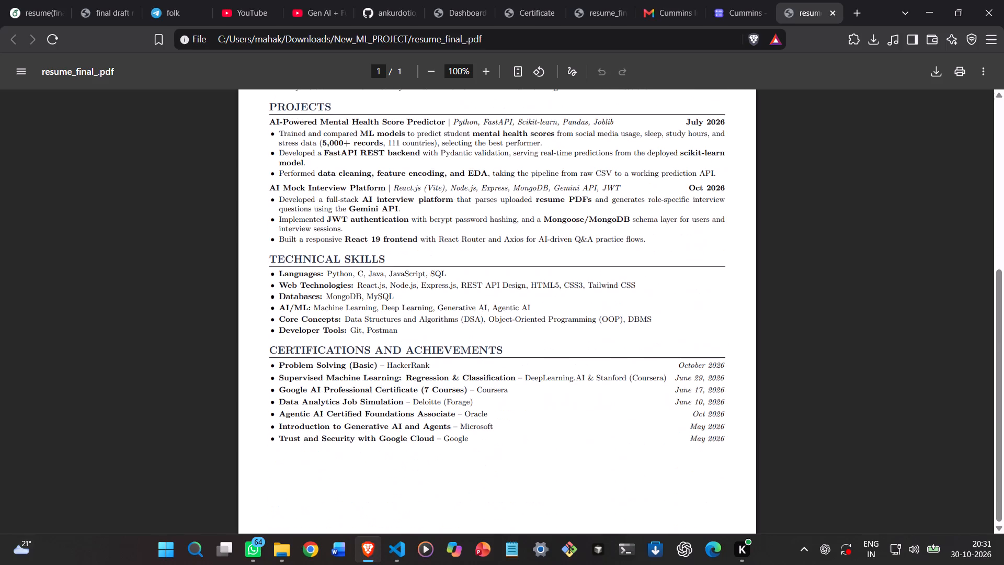
triple_click(471, 383)
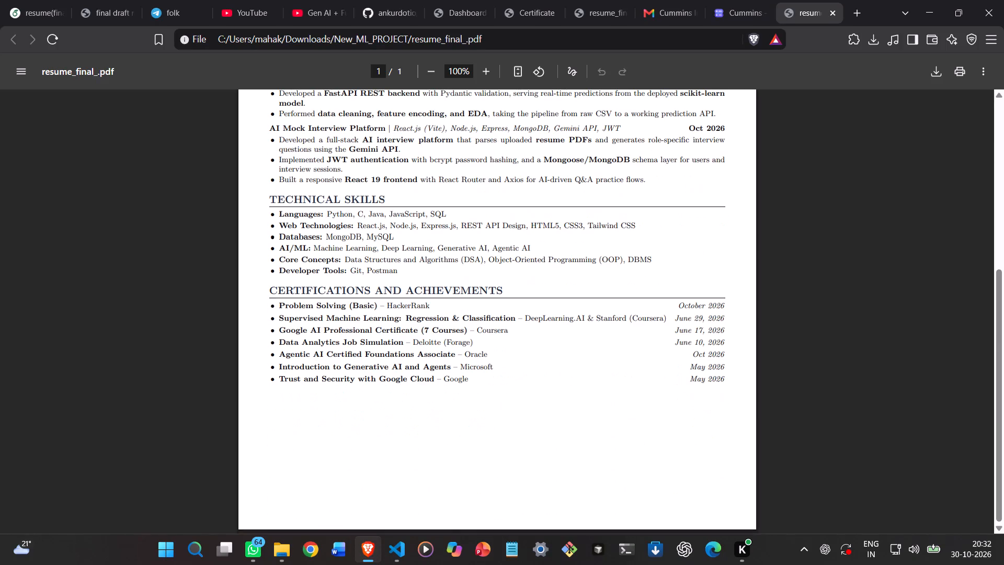
click(471, 383)
triple_click(496, 369)
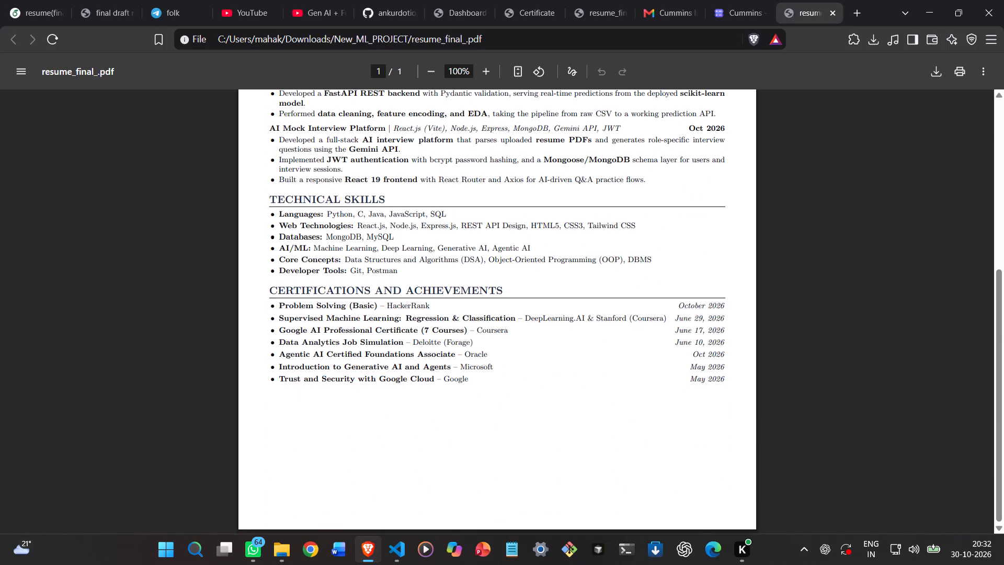
click(496, 369)
triple_click(486, 355)
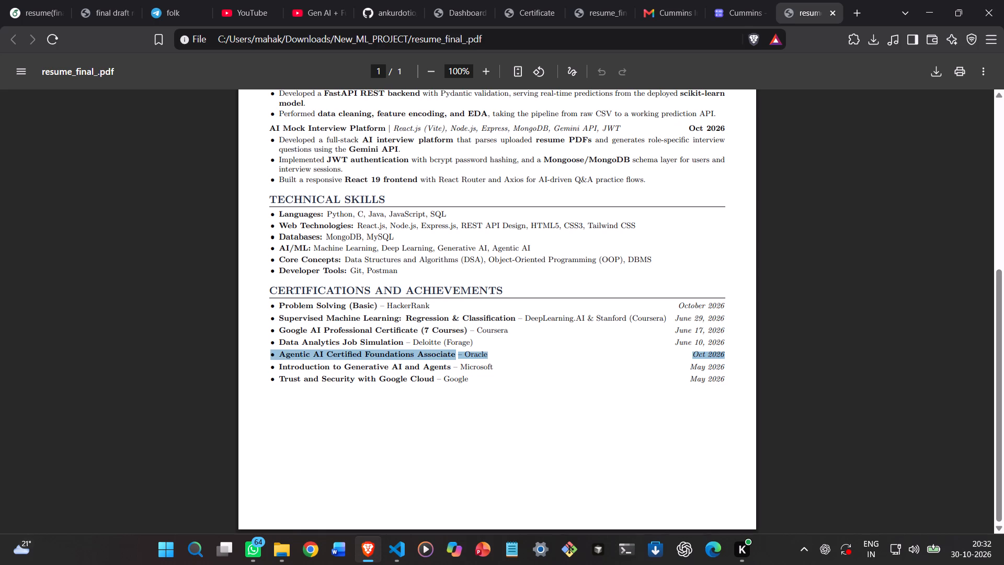
click(486, 355)
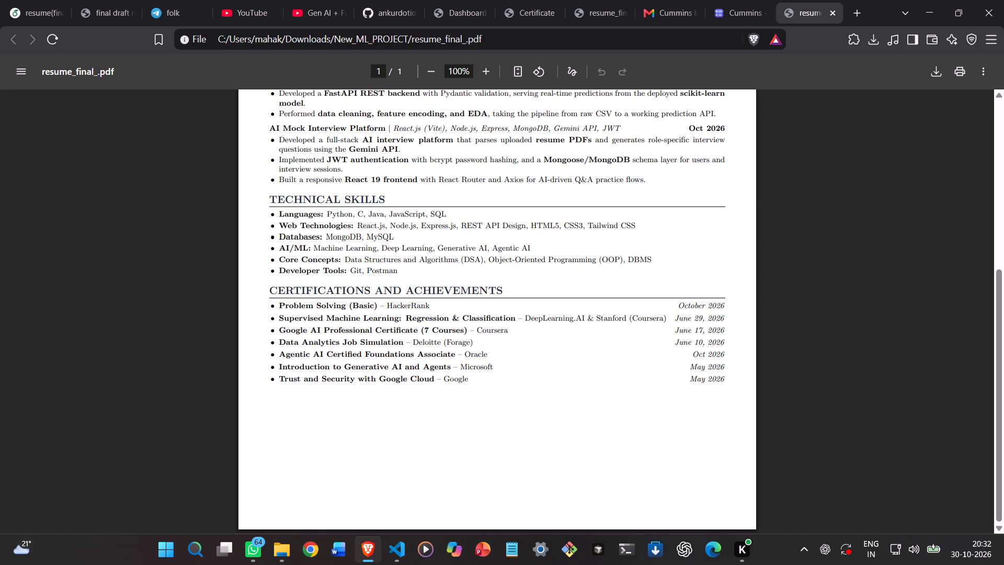
triple_click(475, 343)
click(475, 343)
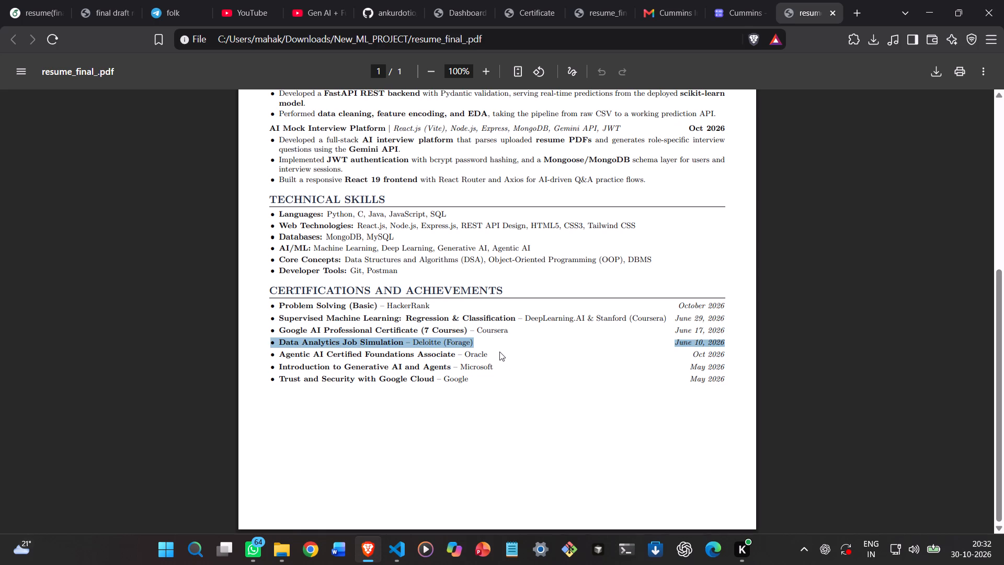
double_click(499, 352)
triple_click(490, 357)
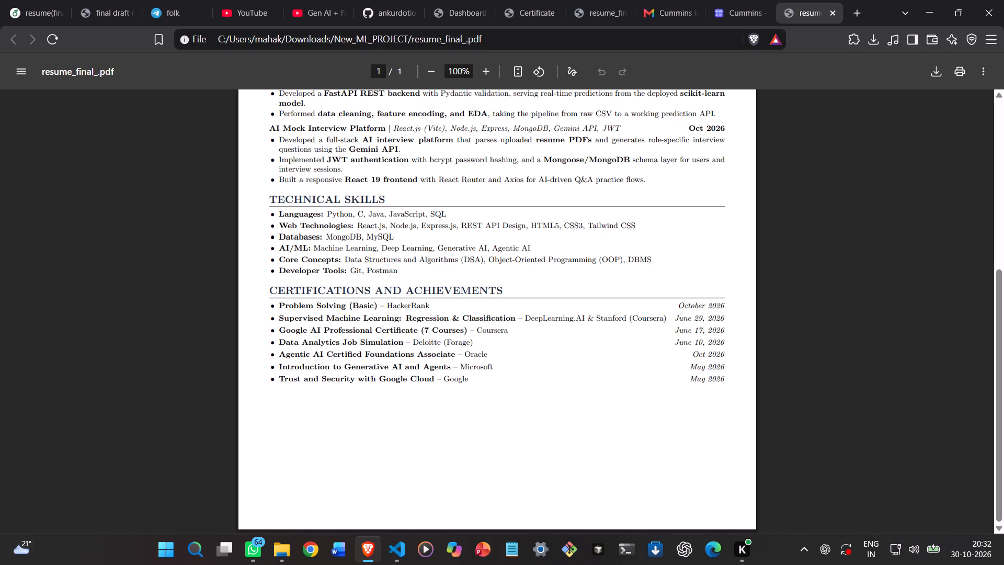
click(490, 357)
Review resume_final_.pdf from its header and summary through education, experience, projects and technical skills.
scroll(490, 357, up, 1)
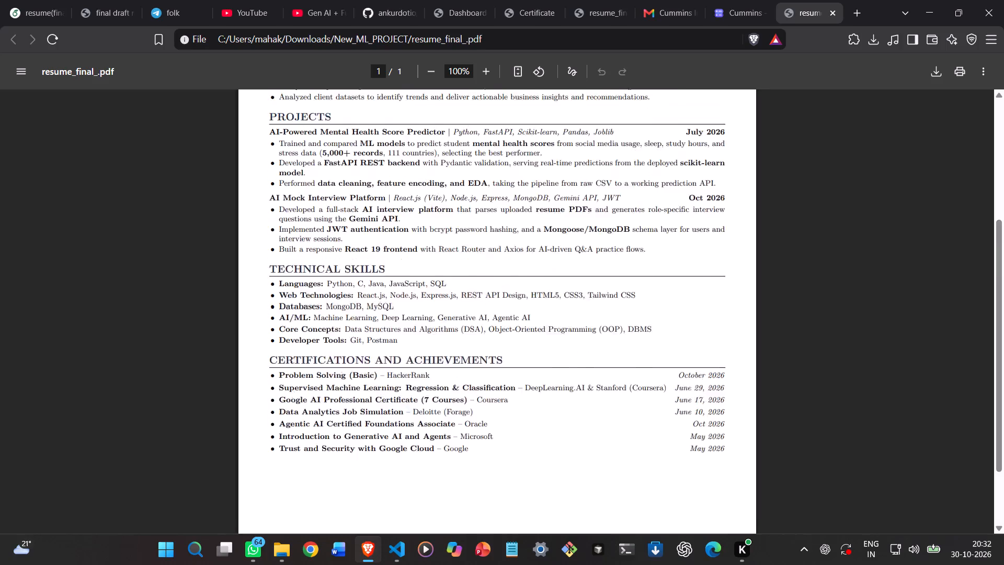
scroll(490, 357, up, 3)
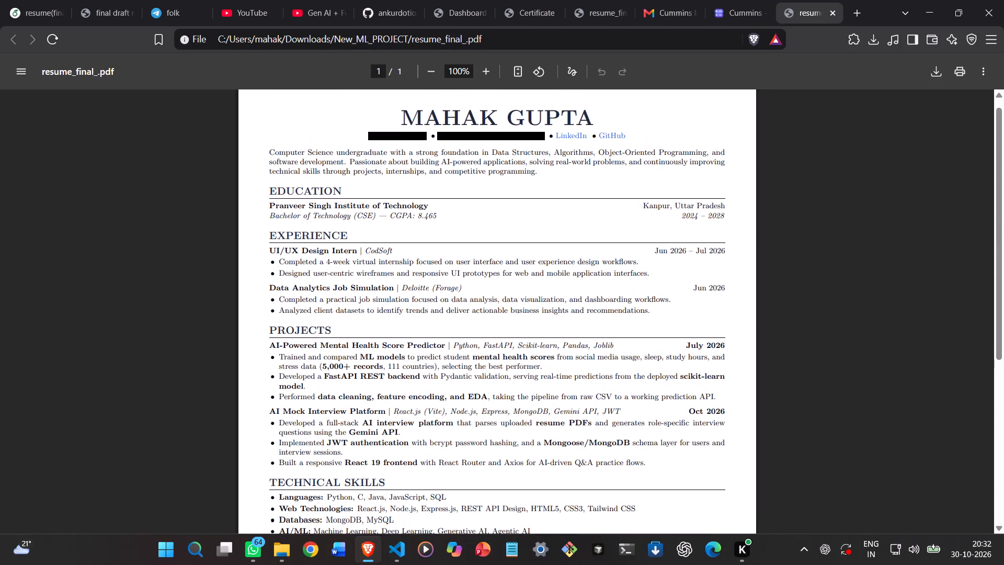
scroll(490, 357, up, 2)
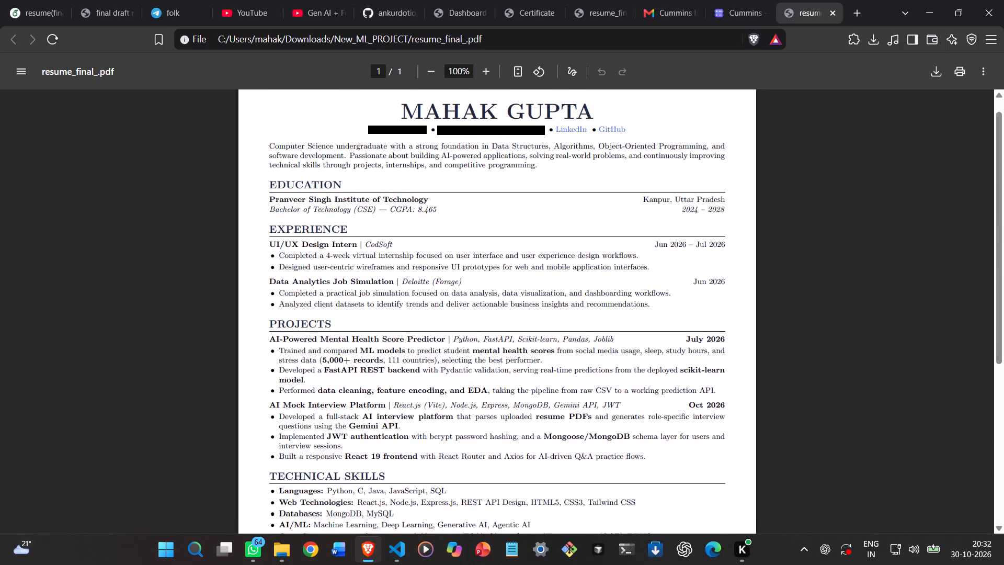
scroll(490, 357, up, 1)
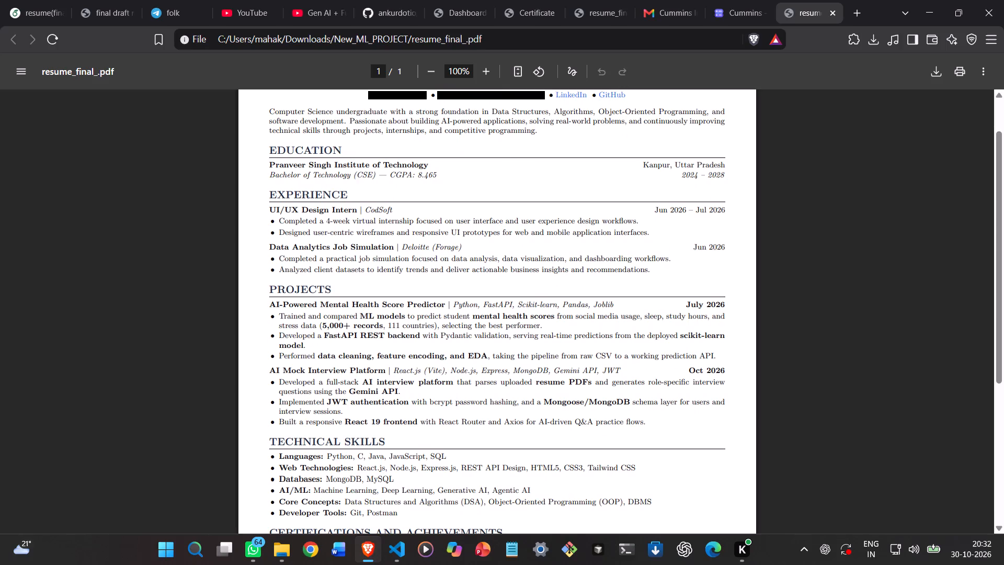
scroll(518, 282, down, 4)
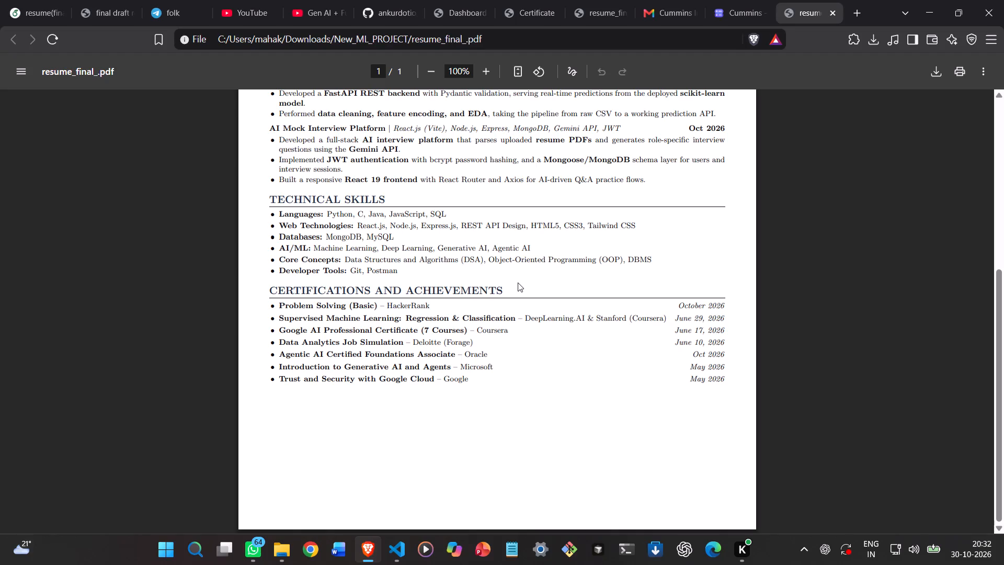
scroll(518, 282, up, 9)
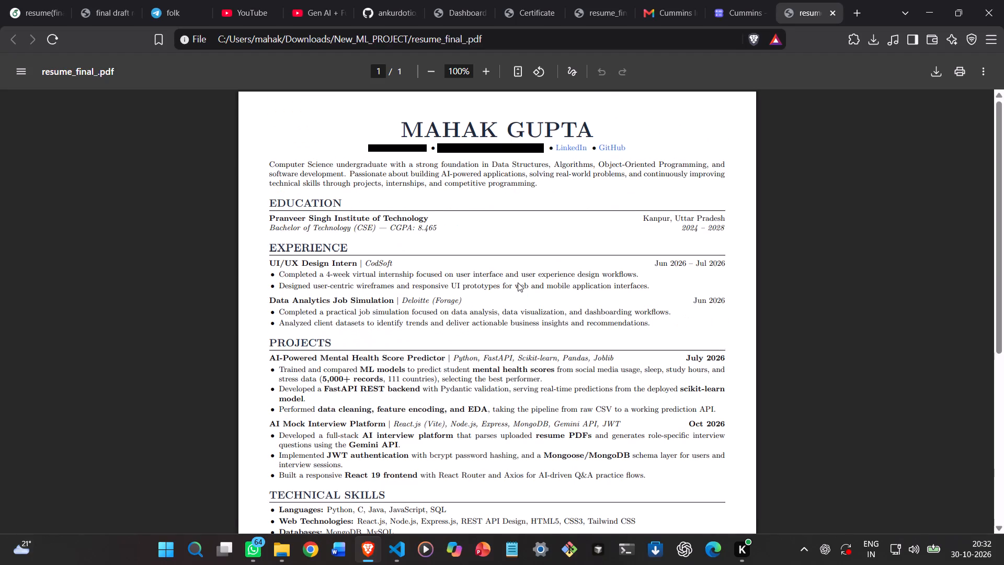
click(518, 282)
scroll(503, 335, down, 4)
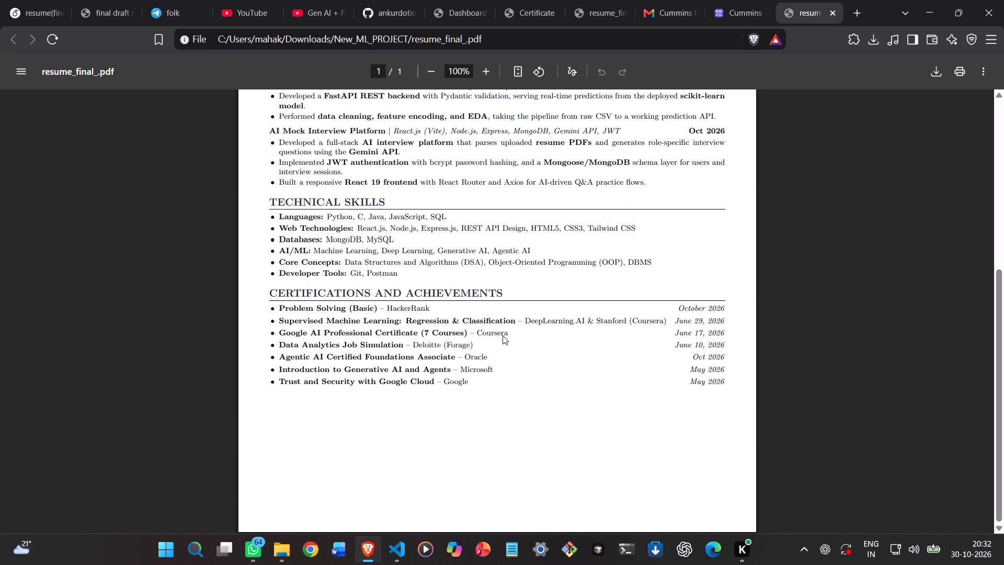
Check the resume's certification entries from the Google AI Professional Certificate to Trust and Security with Google Cloud.
drag(461, 382, 279, 361)
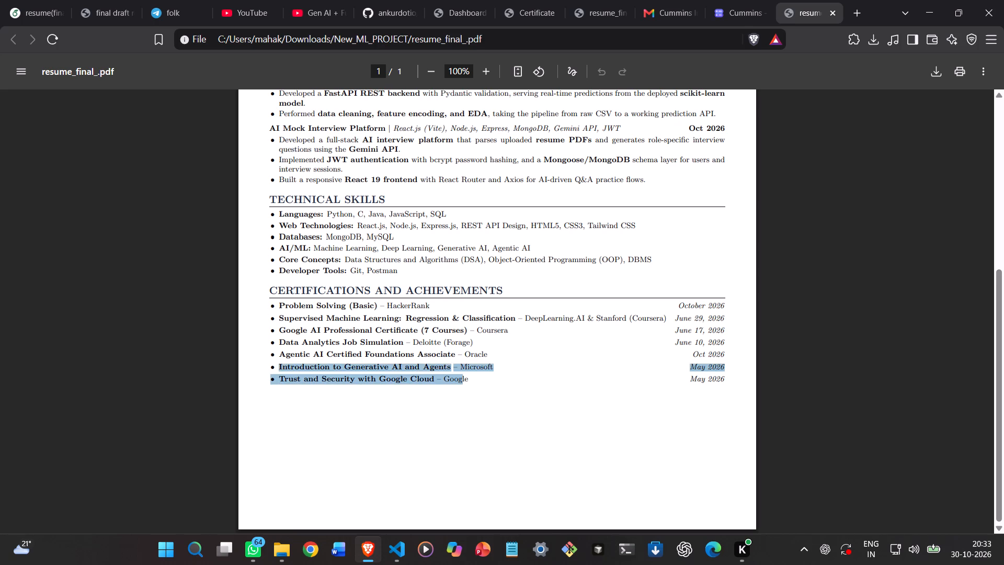
drag(279, 361, 298, 341)
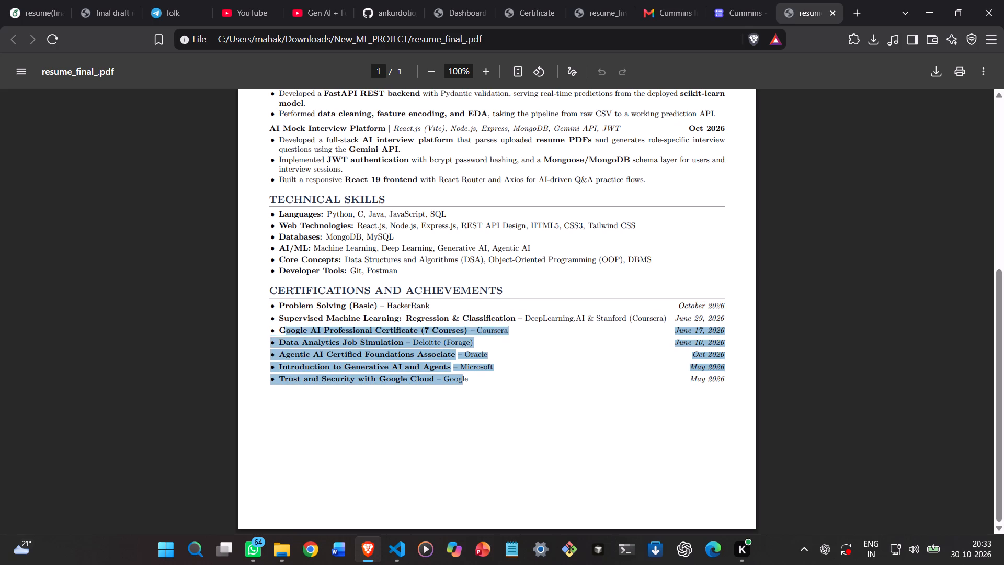
drag(298, 341, 472, 390)
click(472, 390)
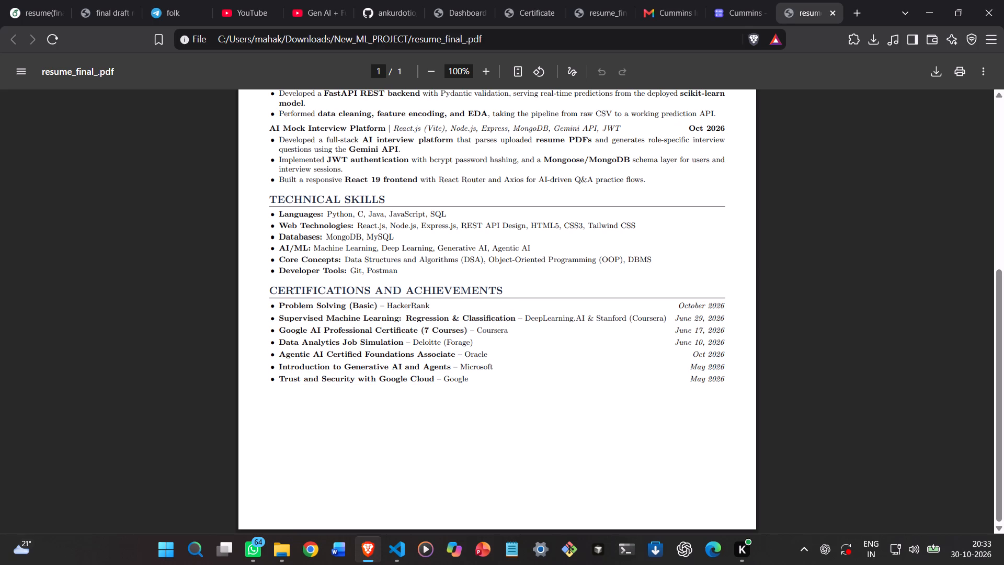
drag(475, 380, 442, 384)
drag(442, 384, 440, 379)
drag(440, 379, 440, 380)
click(441, 400)
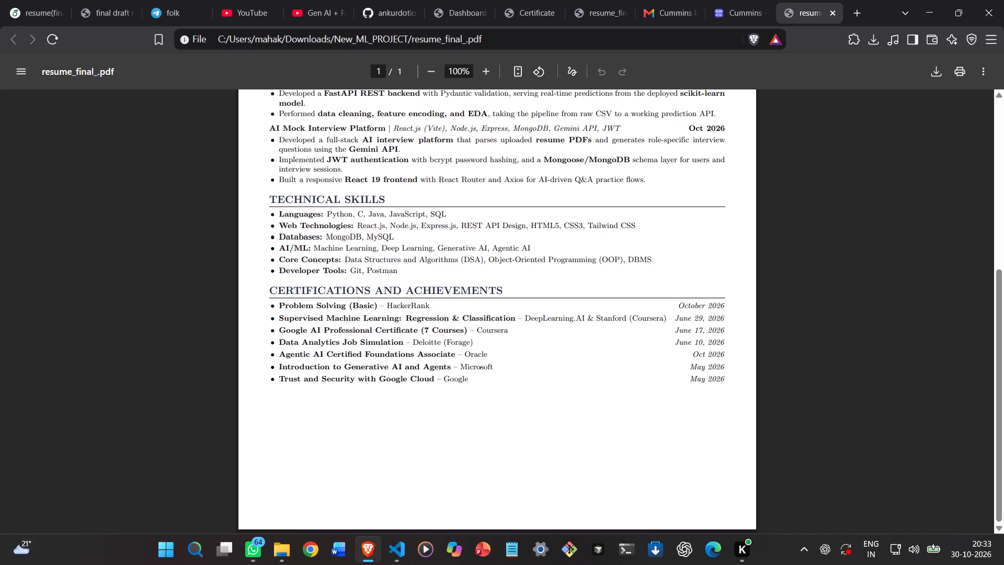
scroll(328, 257, up, 1)
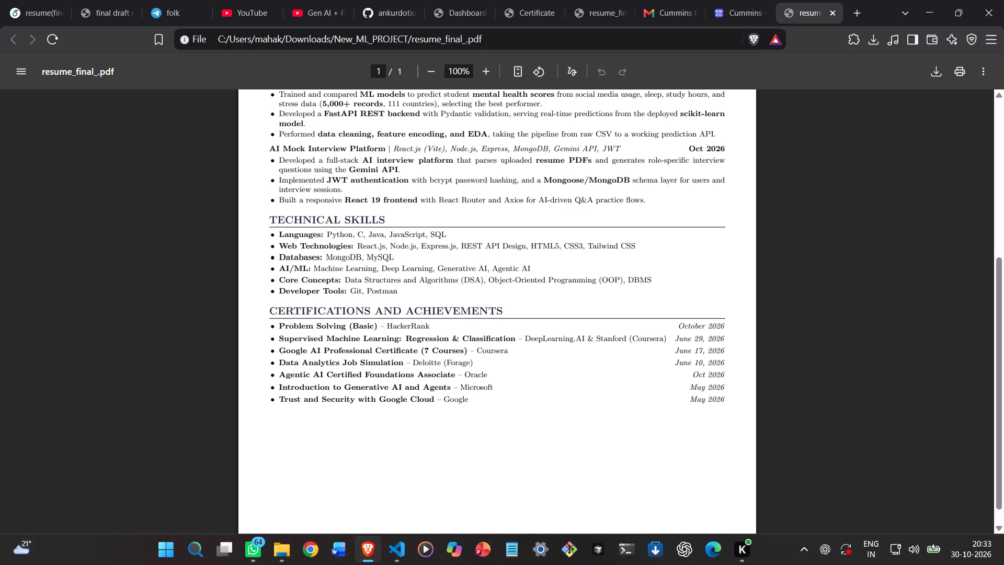
In the resume(final) Overleaf project, add a space at the end of the Agentic AI Certified Foundations Associate item in the certifications source.
click(37, 8)
scroll(422, 382, down, 8)
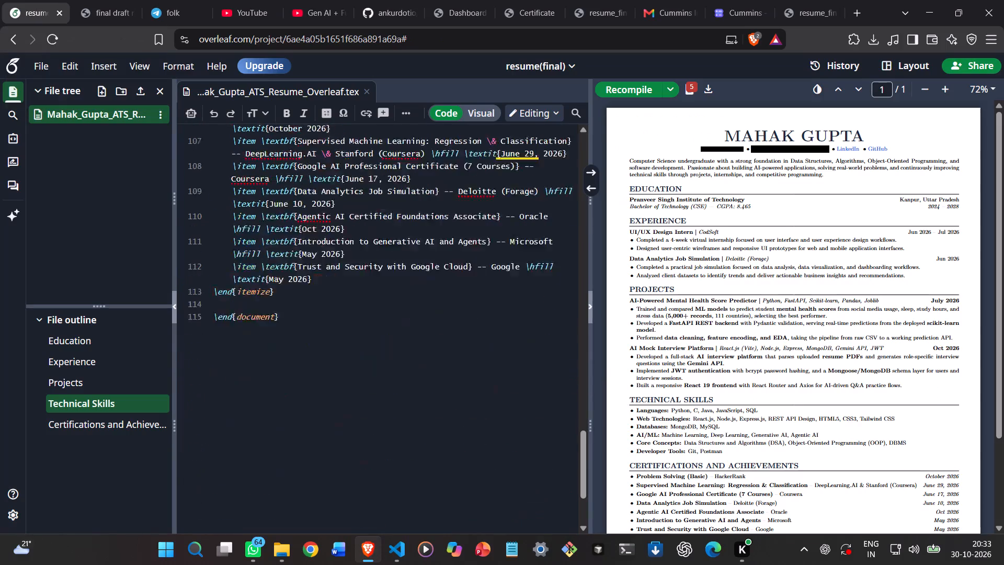
scroll(422, 382, down, 1)
scroll(422, 382, up, 4)
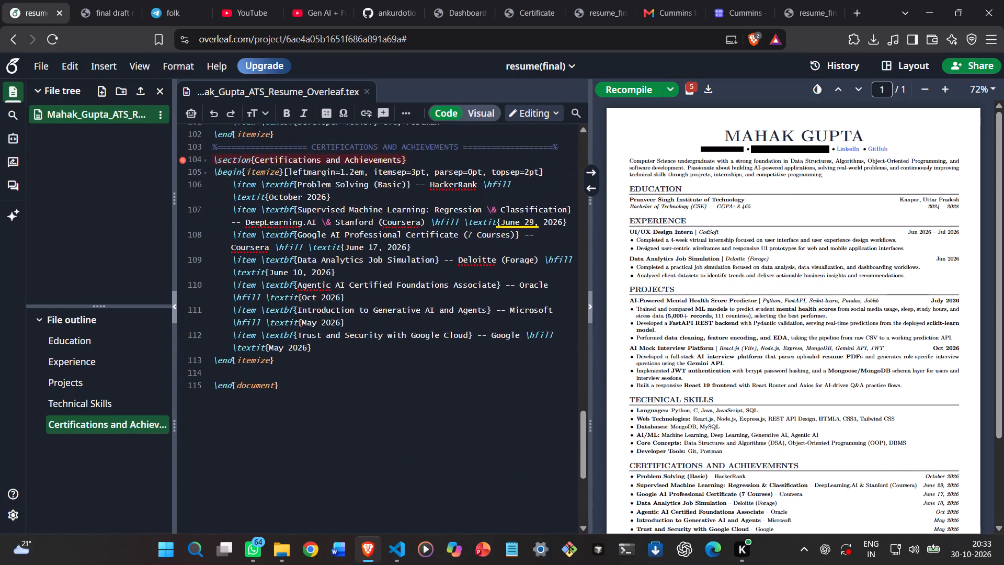
scroll(422, 382, up, 1)
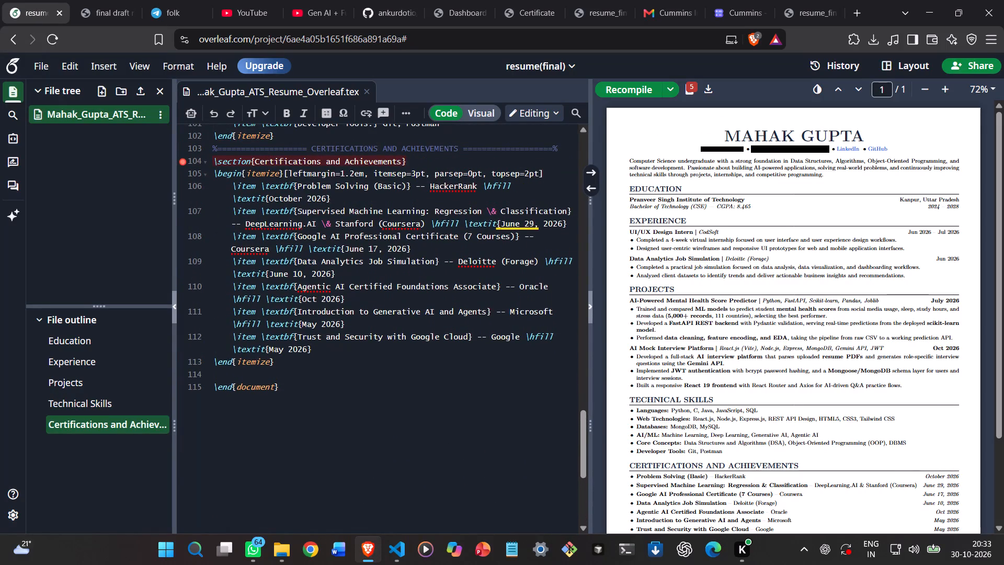
click(349, 300)
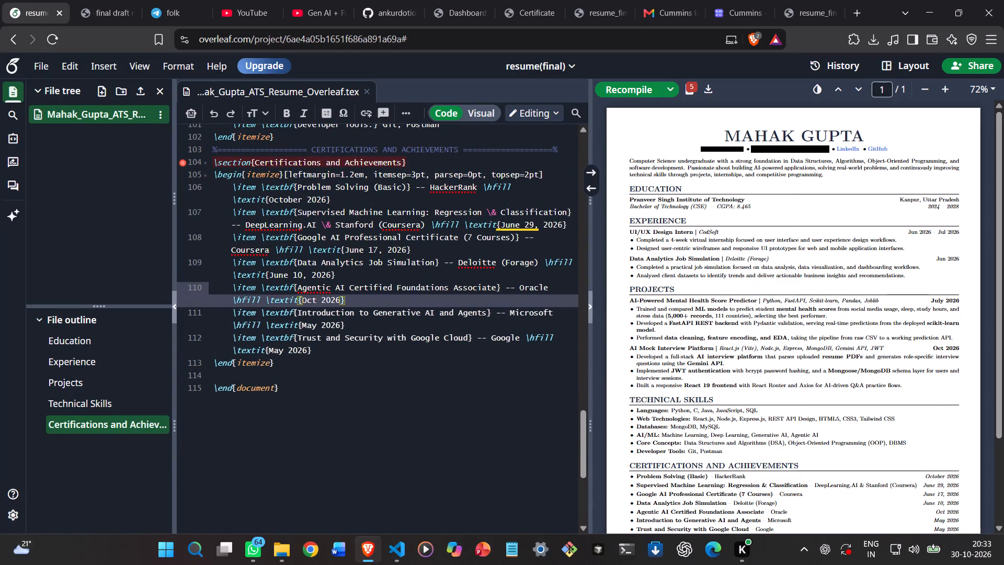
click(363, 302)
key(space)
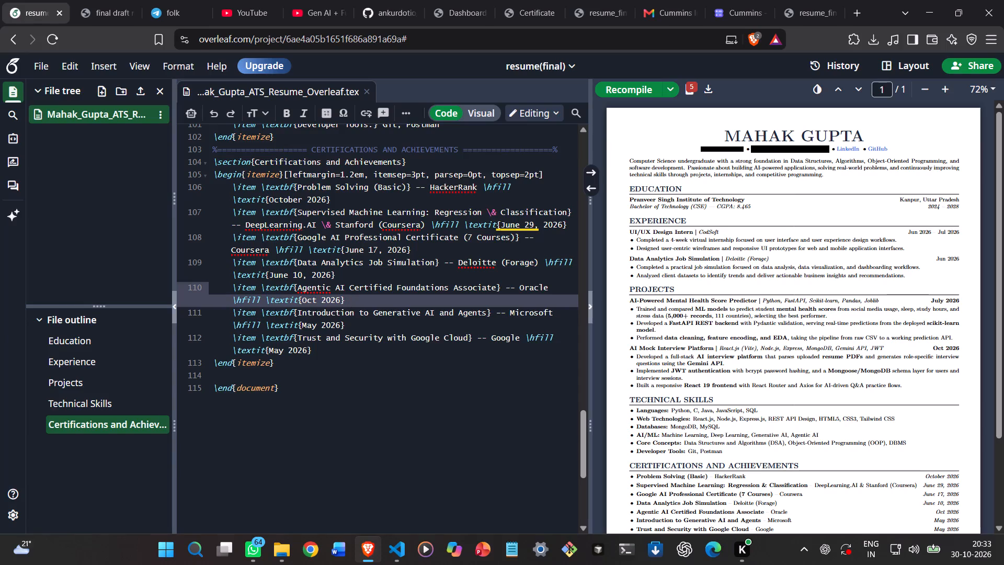
Remove the trailing space from the end of the Agentic AI Certified Foundations Associate item in the certifications source.
key(BackSpace)
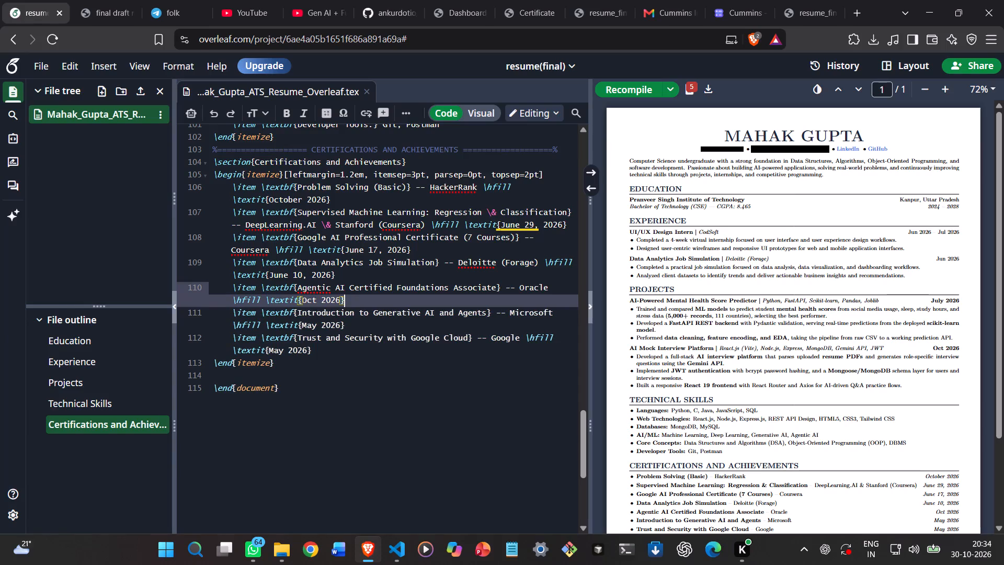
drag(355, 295, 346, 301)
click(346, 301)
Delete ", Agentic AI" from the end of the AI/ML item in the Technical Skills source.
scroll(352, 300, up, 4)
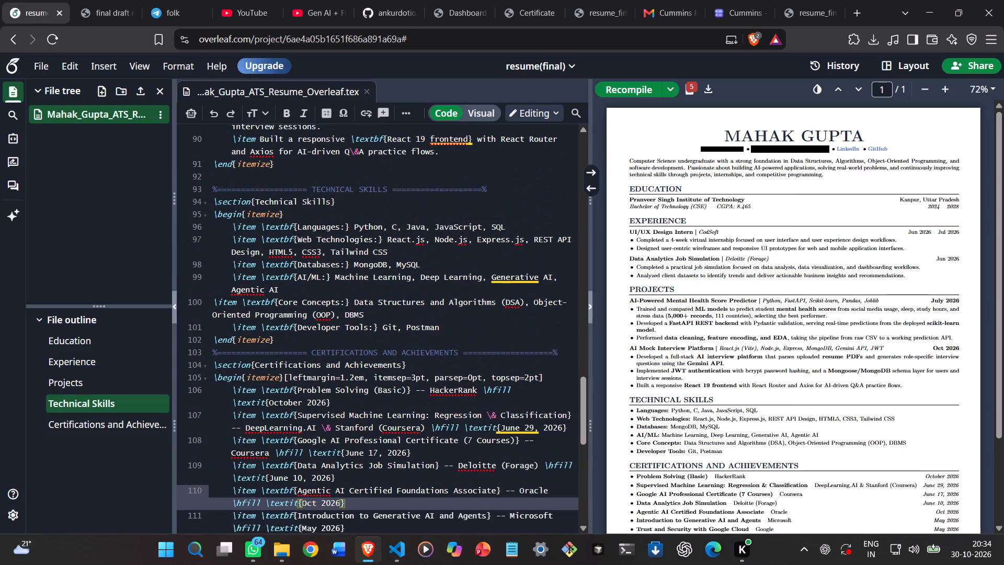
scroll(352, 300, up, 1)
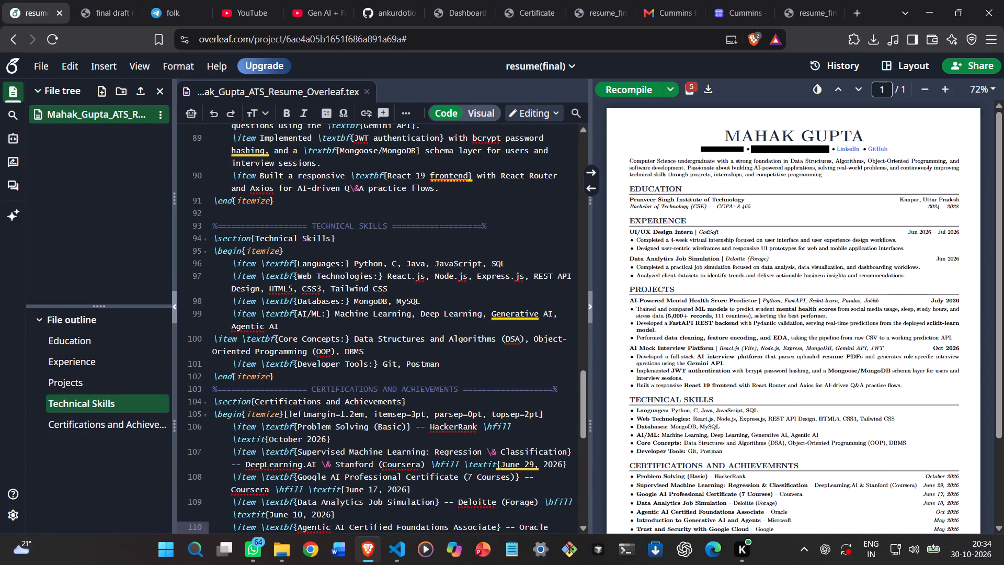
click(286, 327)
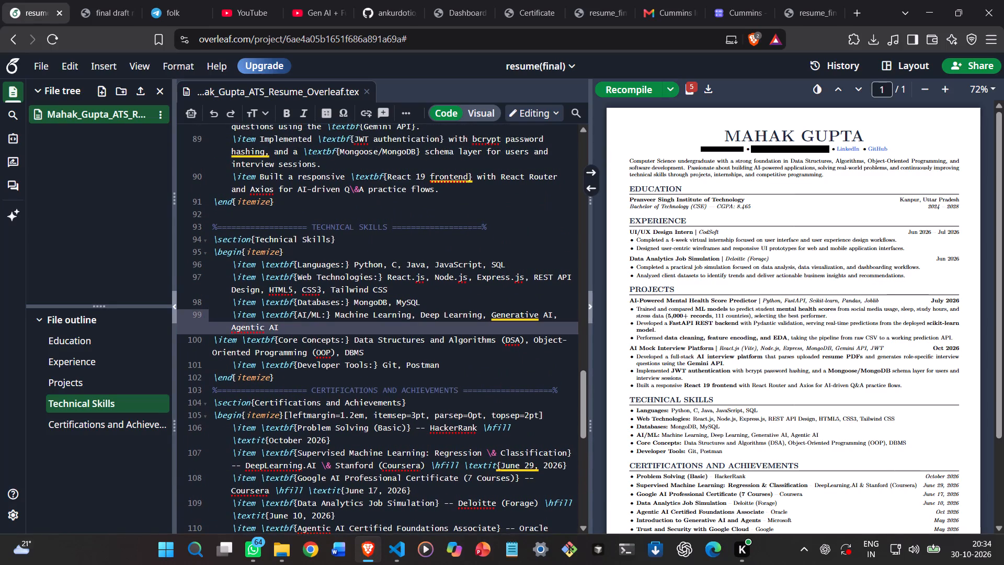
key(BackSpace)
key(BackSpace)
key(BackSpace)
key(BackSpace)
key(BackSpace)
key(BackSpace)
key(BackSpace)
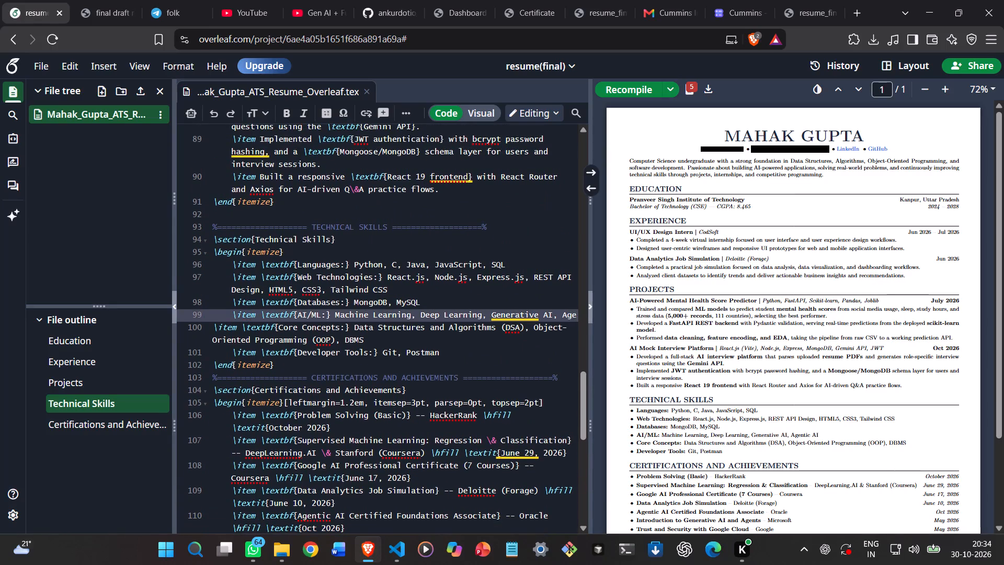
key(BackSpace)
key(BackSpace)
key(BackSpace)
key(BackSpace)
key(BackSpace)
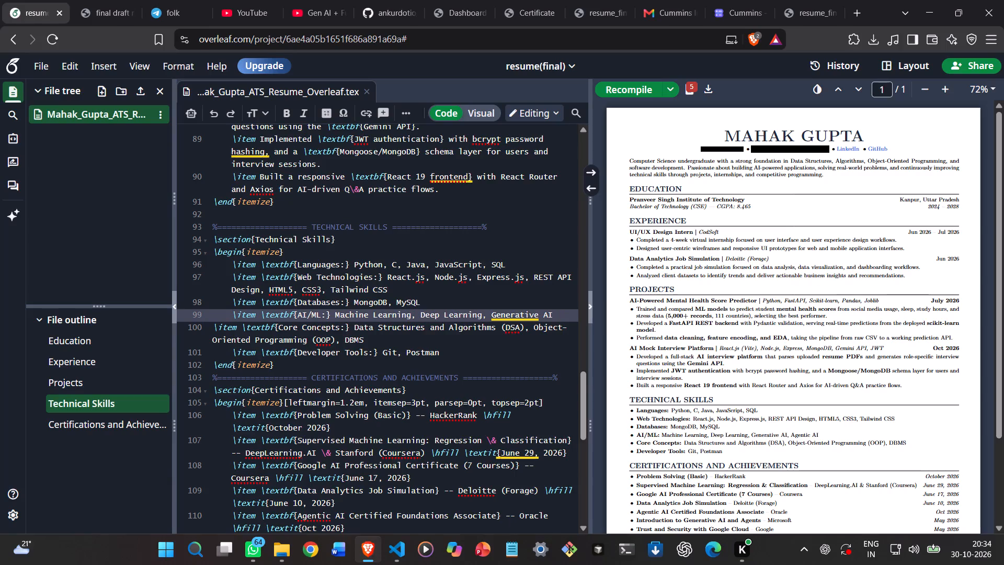
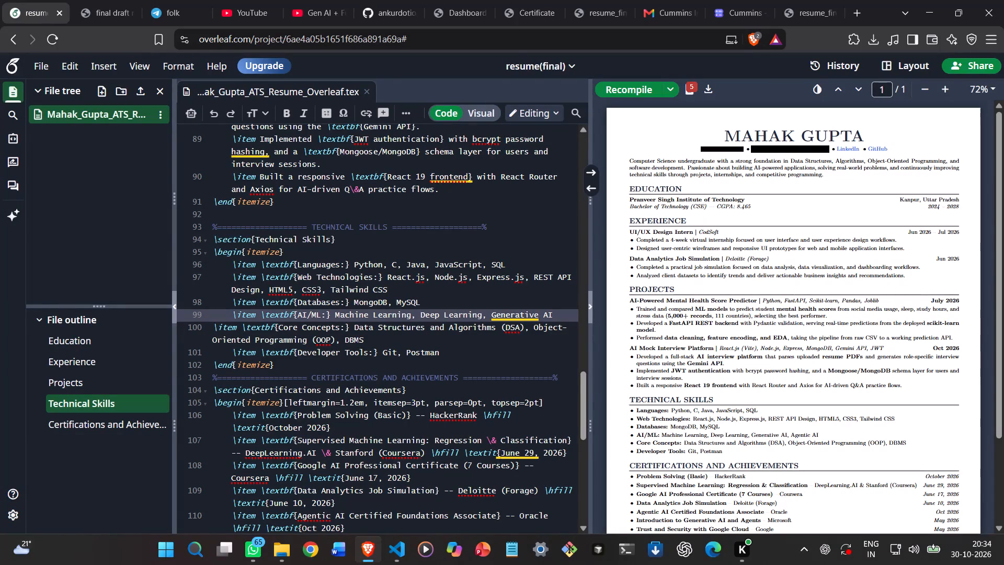
Place the text cursor at the end of the Developer Tools item in the Technical Skills source.
click(451, 358)
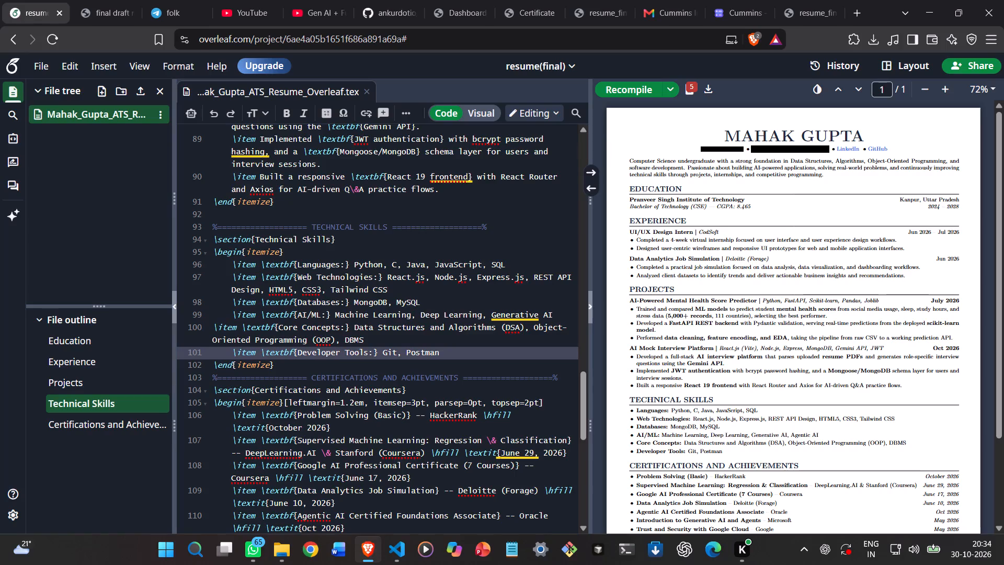
Delete the AI/ML item from the Technical Skills list in the resume source.
scroll(421, 334, up, 6)
scroll(421, 334, down, 4)
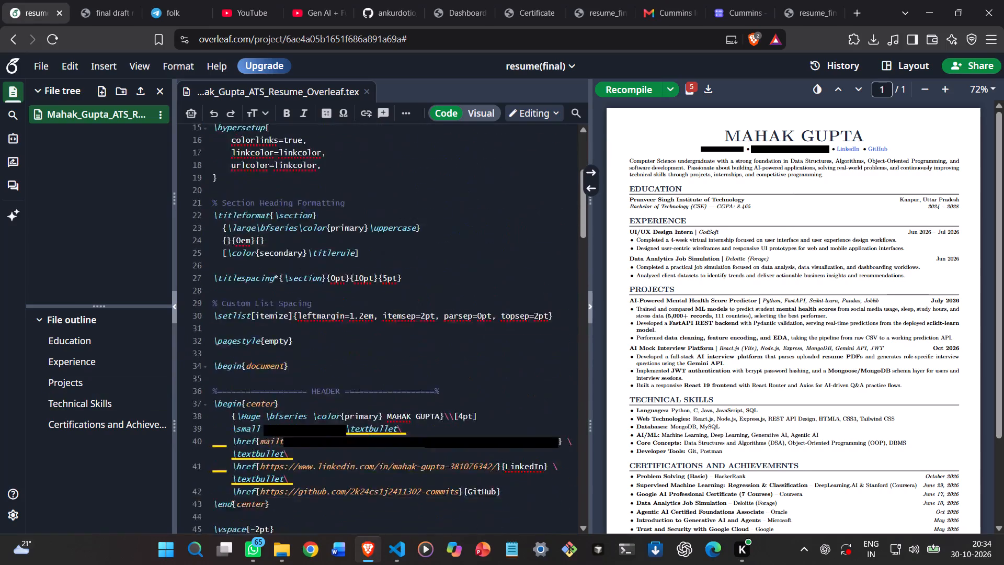
scroll(421, 334, down, 4)
scroll(421, 334, up, 1)
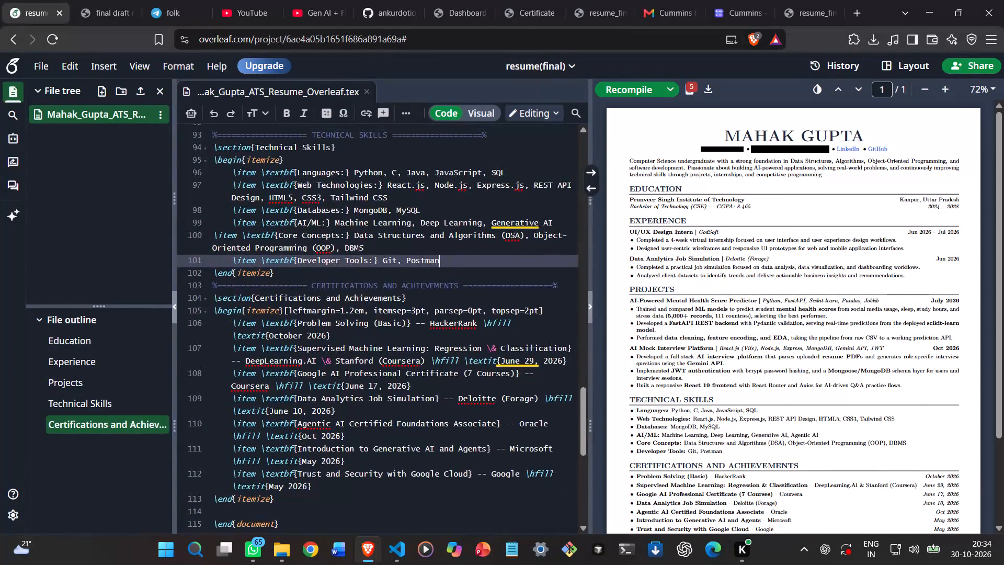
scroll(421, 334, up, 1)
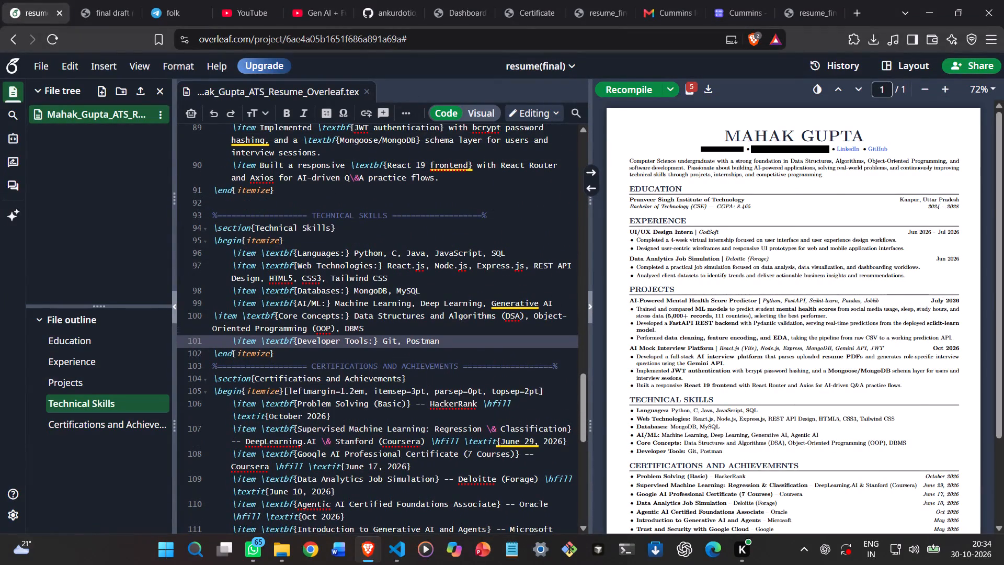
triple_click(559, 302)
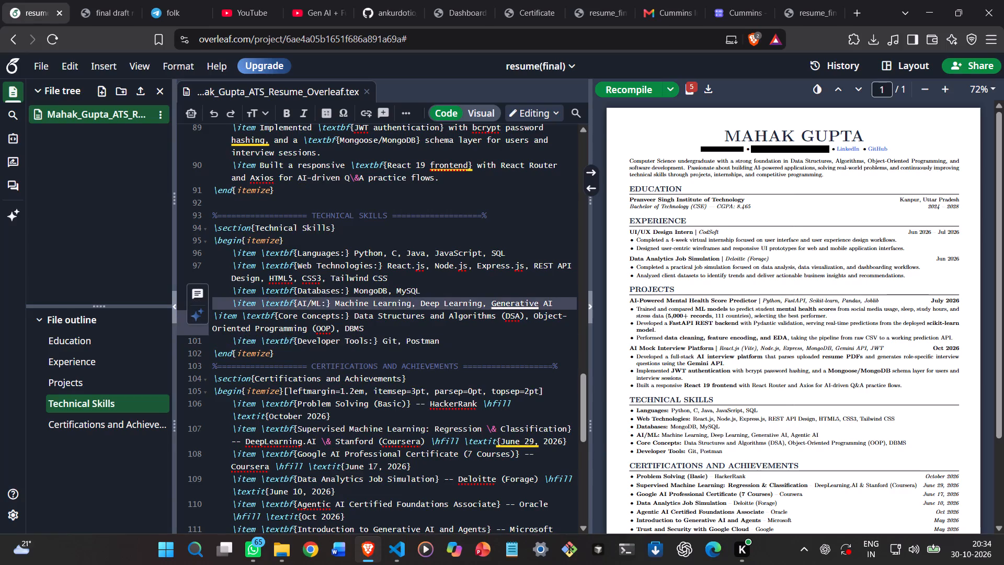
key(BackSpace)
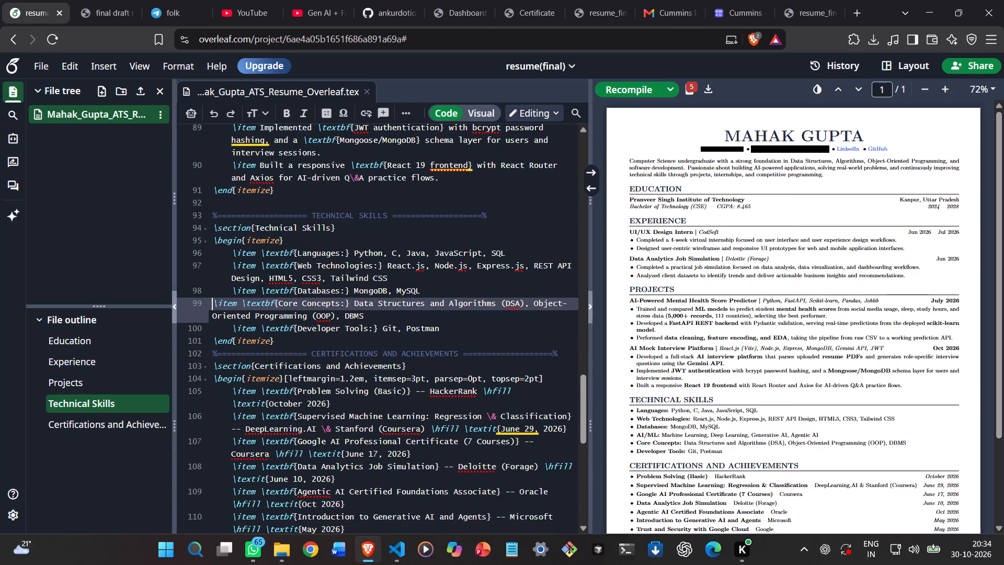
Indent the Core Concepts item by four spaces to align it with the other Technical Skills items.
key(space)
key(space)
key(space)
key(space)
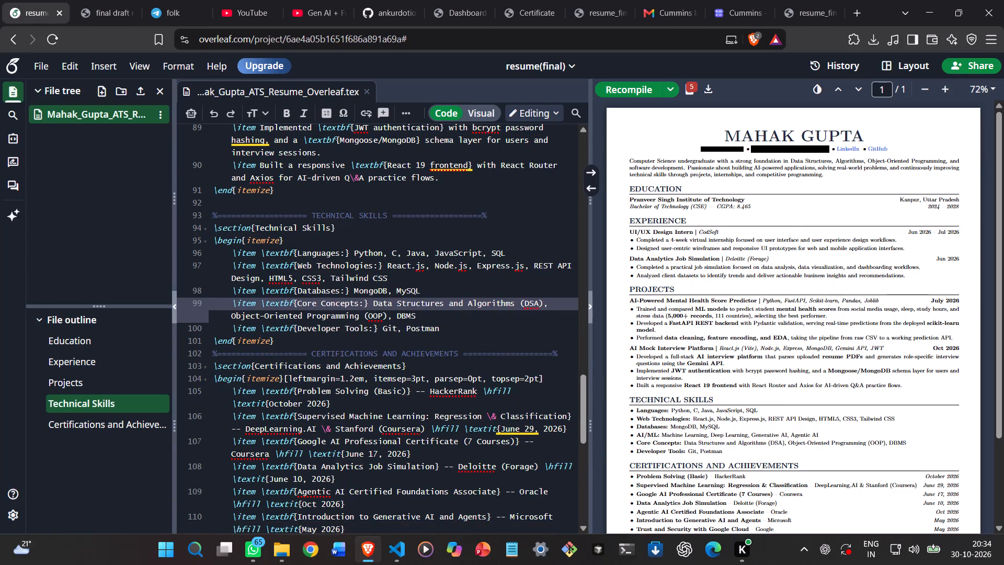
key(BackSpace)
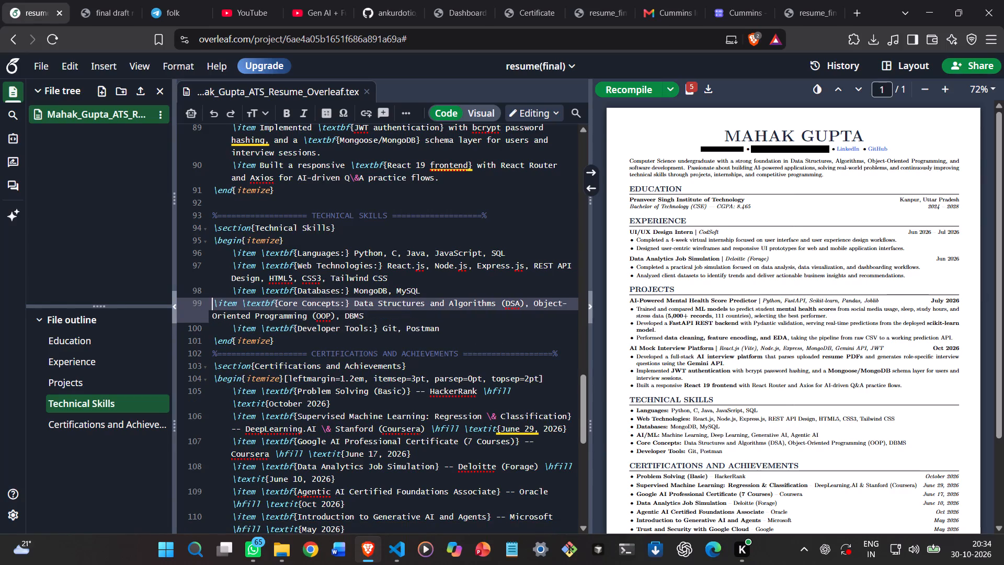
key(space)
key(space)
key(space)
key(space)
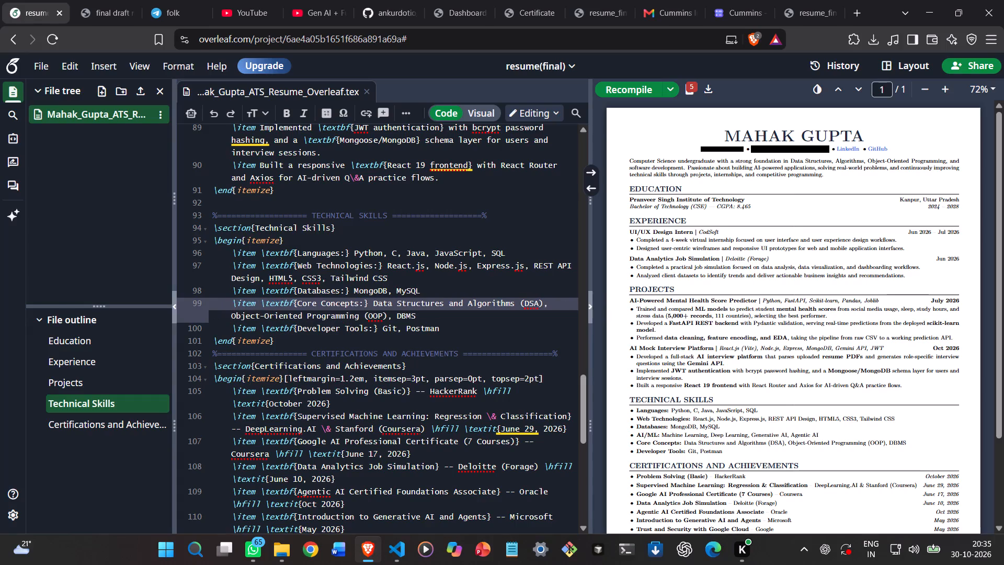
Check the edited Technical Skills and Certifications source against the preview, and recompile the resume PDF.
scroll(559, 302, up, 1)
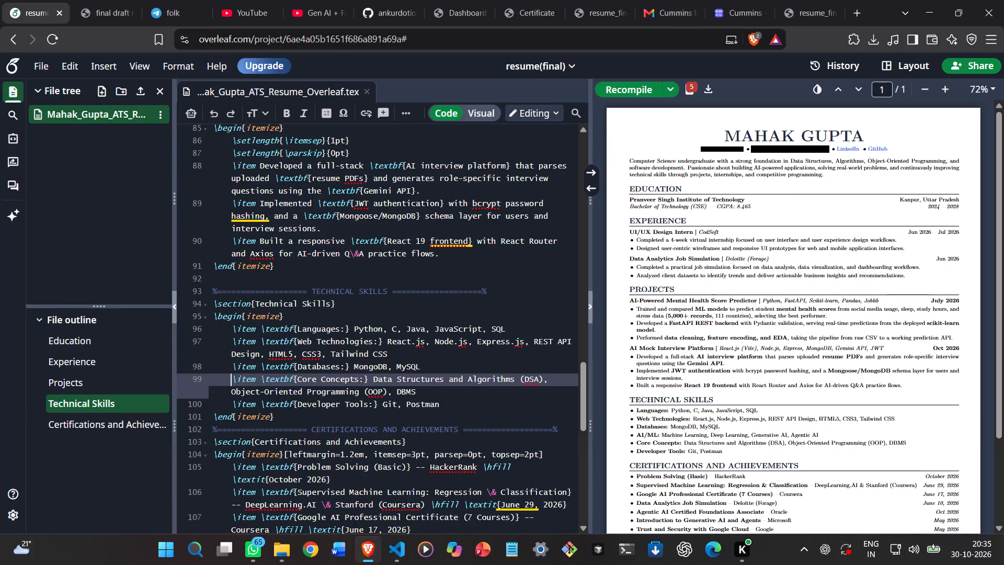
scroll(443, 413, down, 5)
scroll(443, 413, up, 1)
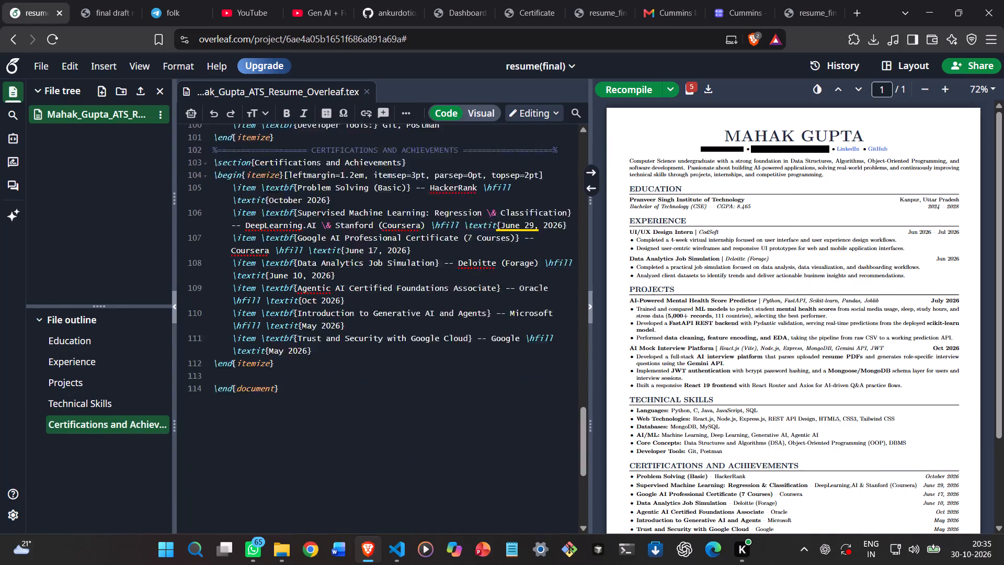
scroll(443, 413, up, 2)
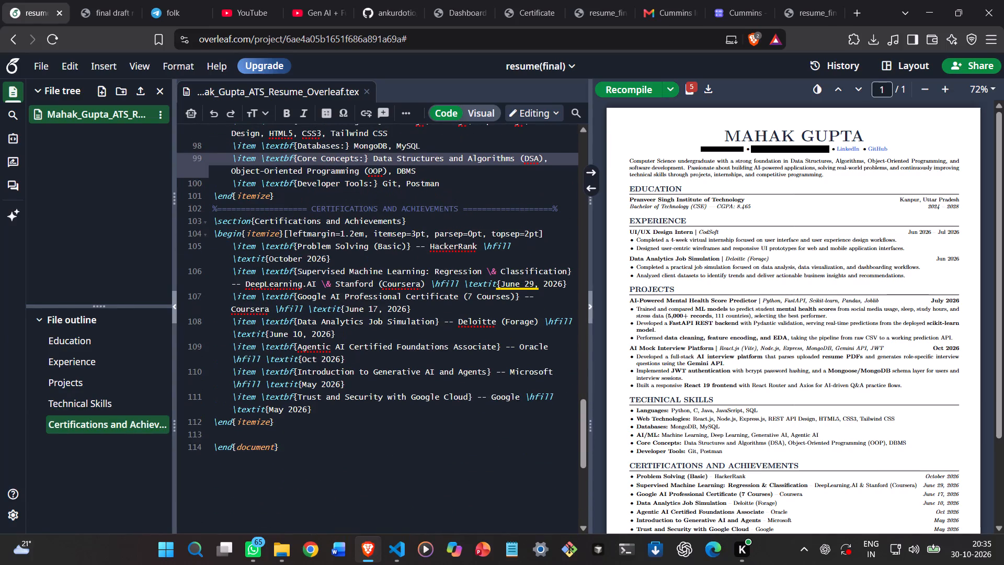
scroll(687, 464, down, 2)
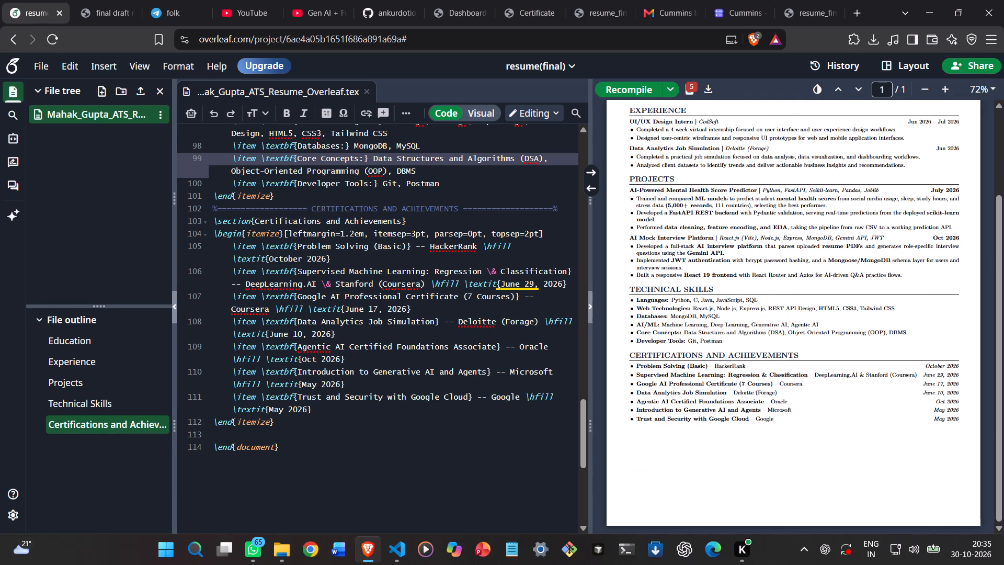
scroll(486, 442, up, 2)
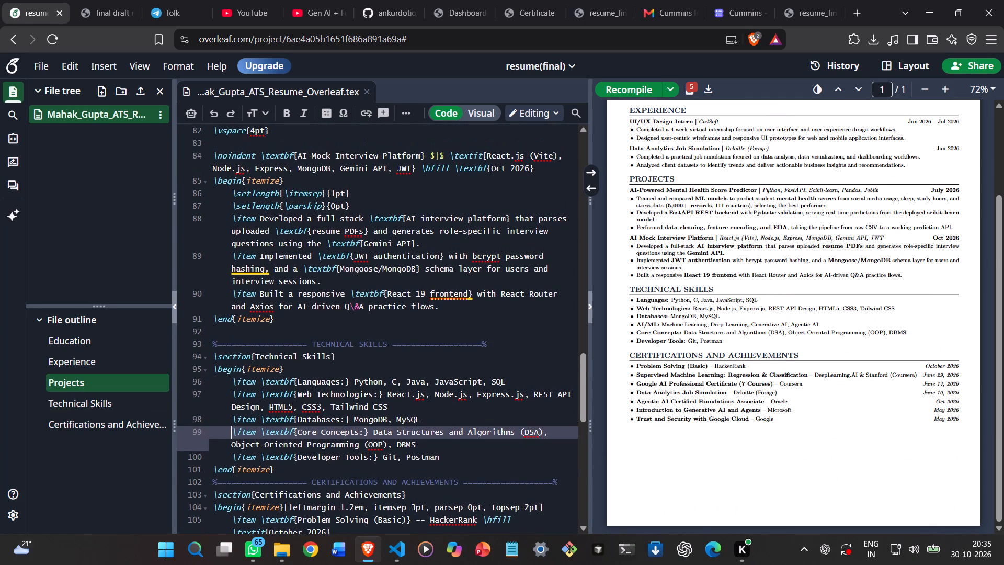
click(613, 81)
click(617, 86)
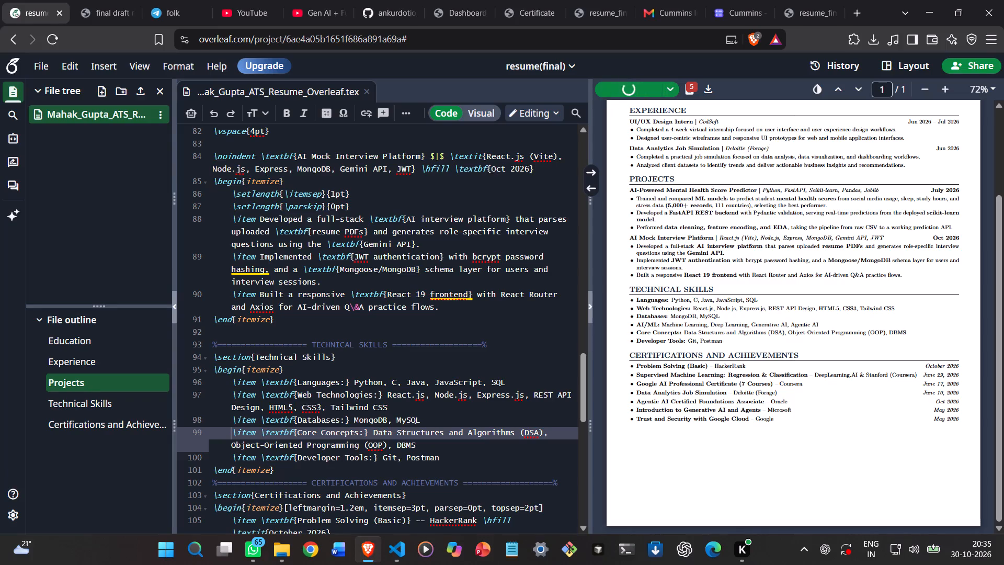
Examine the resume source from the section formatting and header through the Education, Experience and Projects headings.
scroll(433, 218, up, 12)
scroll(433, 218, down, 4)
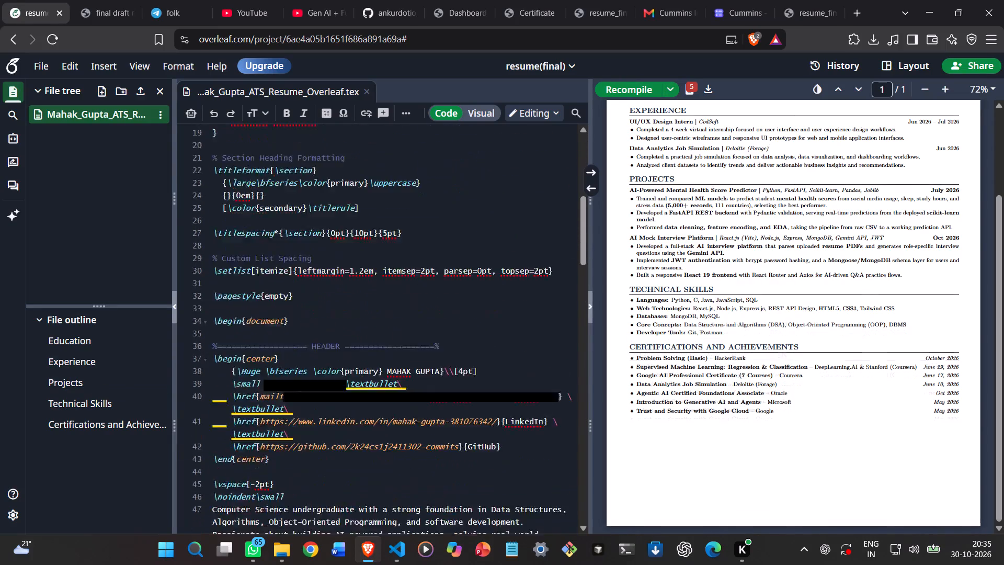
scroll(433, 218, down, 3)
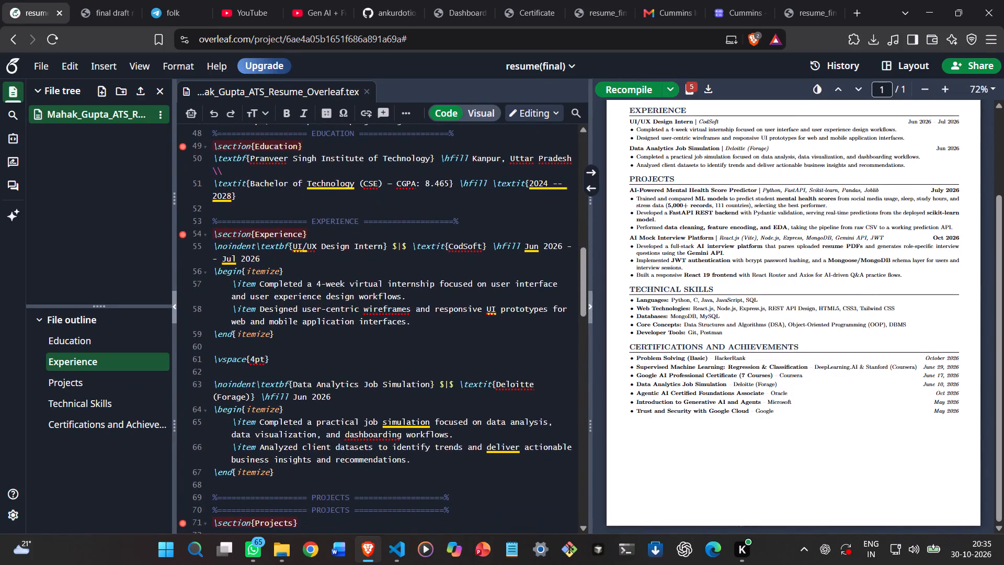
scroll(433, 218, down, 1)
scroll(433, 218, up, 4)
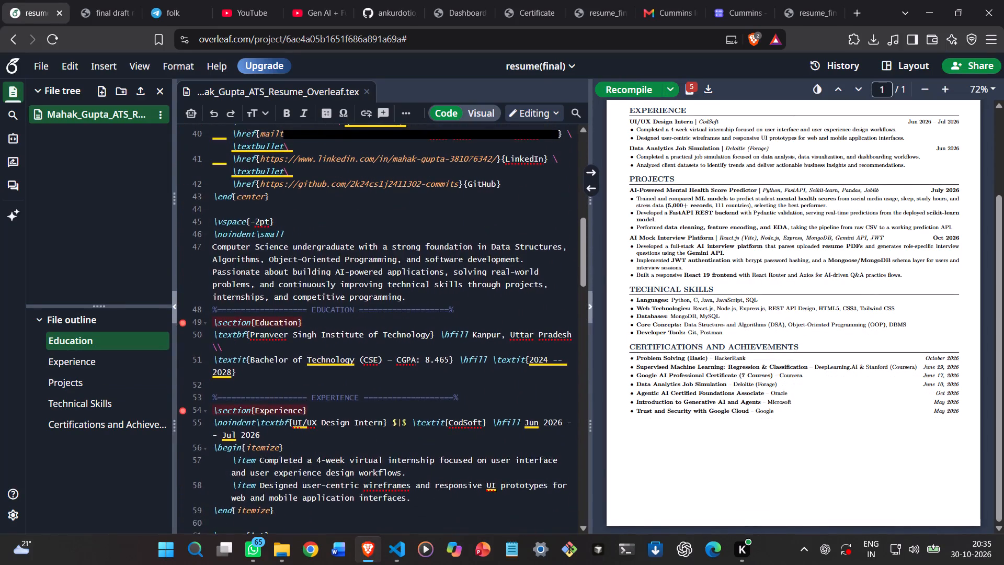
scroll(433, 218, up, 1)
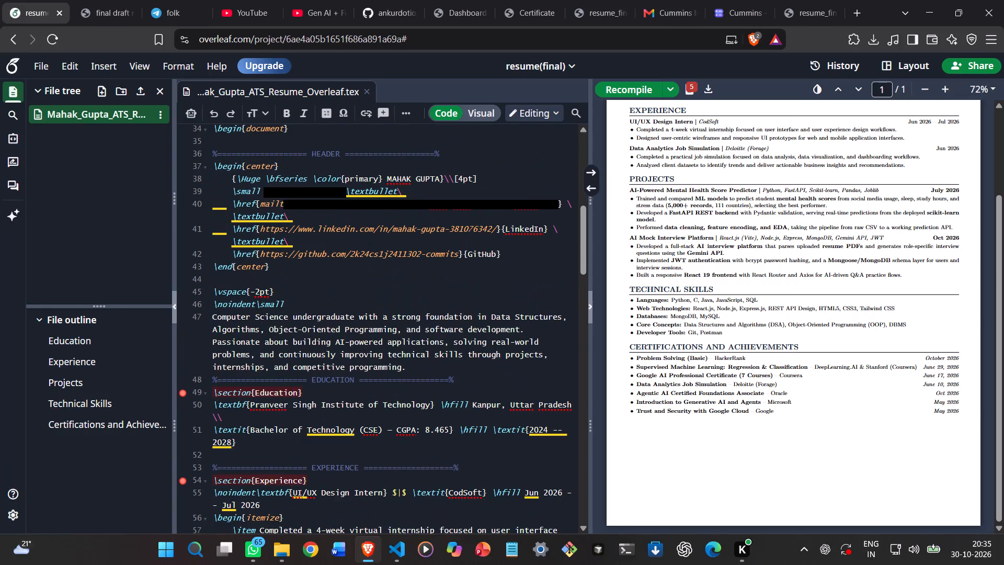
Review the recompiled resume preview from Education through Projects, Technical Skills and Certifications and Achievements.
scroll(737, 296, up, 12)
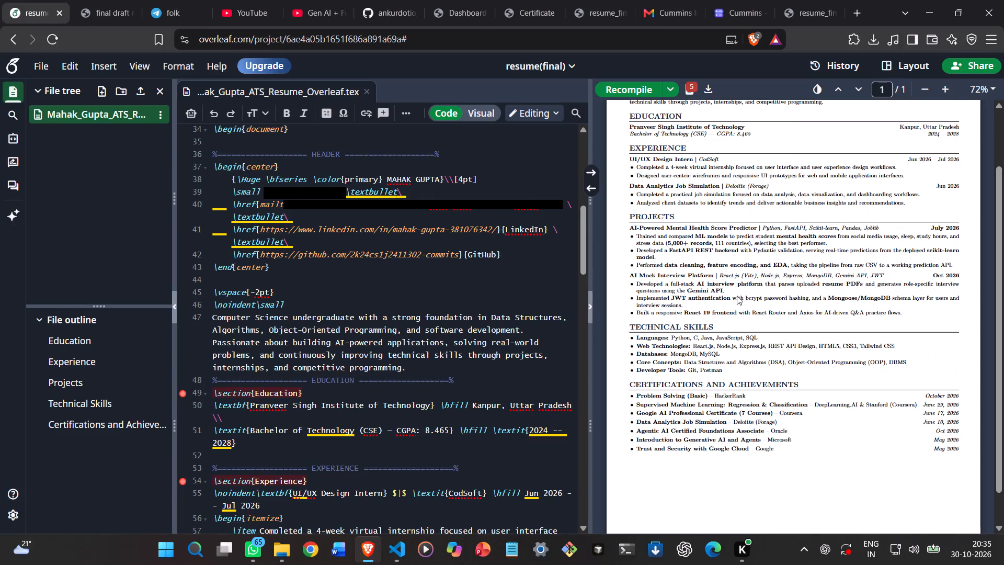
scroll(852, 318, down, 2)
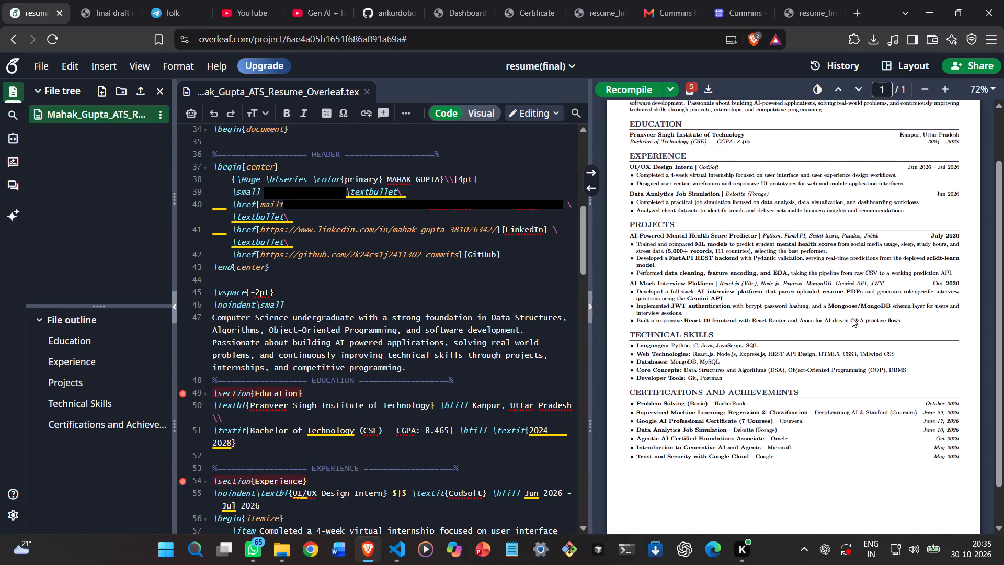
scroll(852, 318, down, 2)
scroll(852, 318, up, 1)
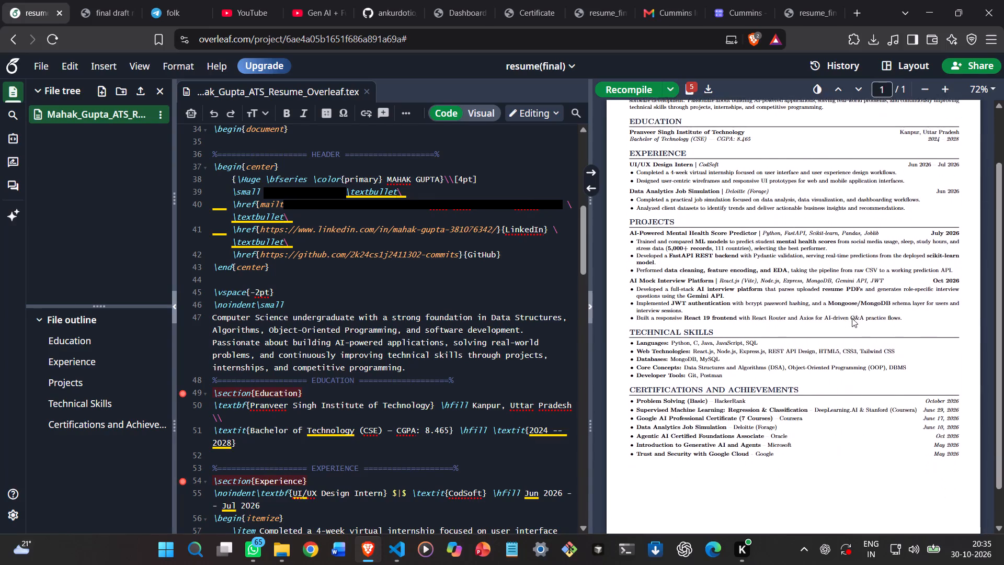
scroll(852, 318, up, 1)
scroll(852, 318, down, 1)
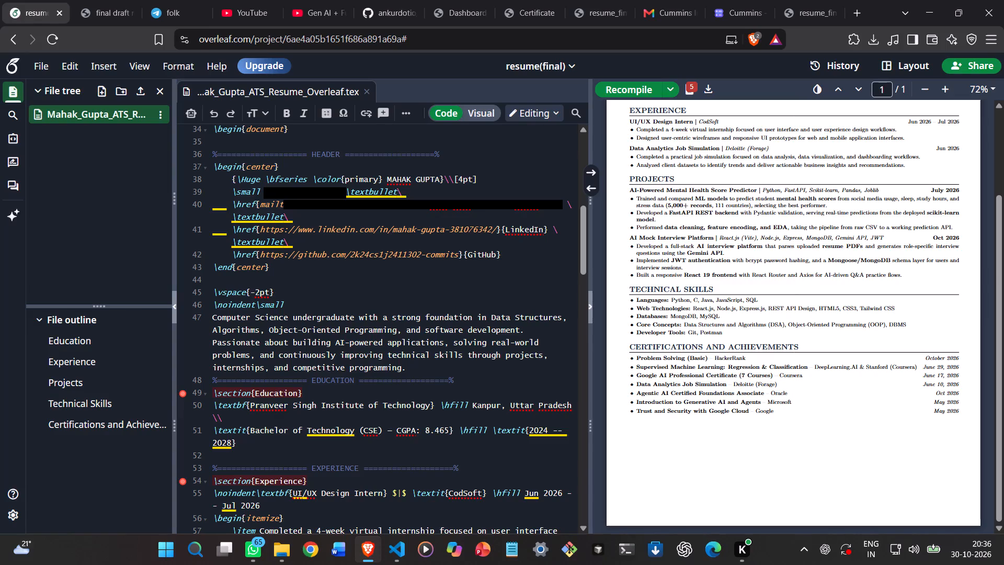
Examine the source's preamble, list spacing and header code alongside the top of the compiled resume.
scroll(418, 370, down, 1)
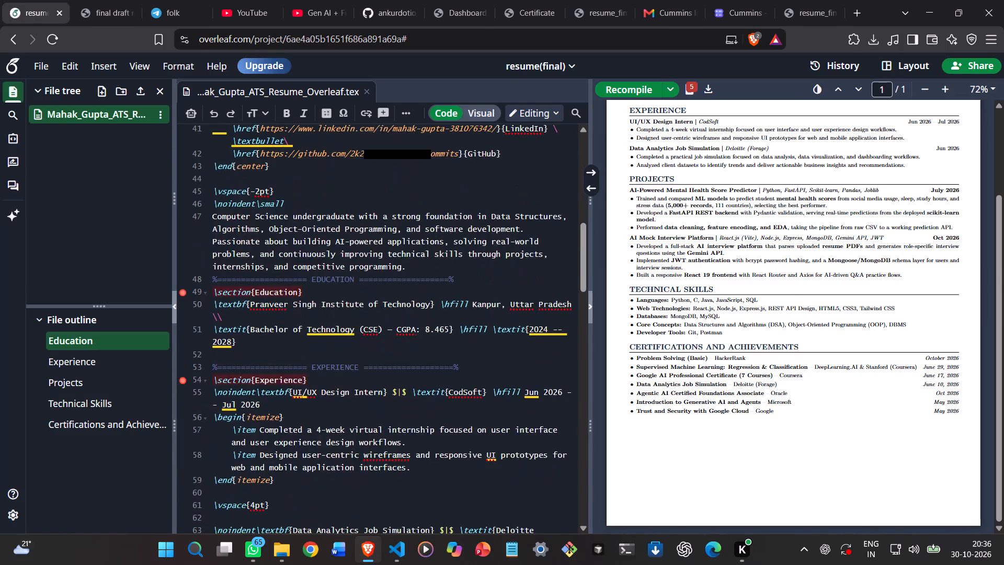
scroll(418, 370, down, 1)
scroll(418, 370, up, 6)
scroll(418, 370, down, 2)
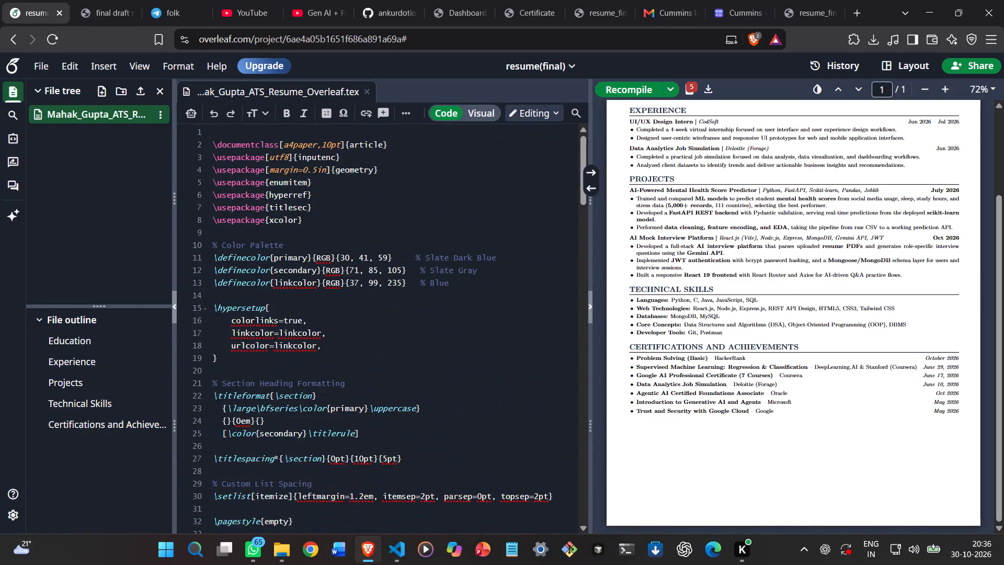
scroll(418, 370, down, 4)
scroll(418, 370, up, 6)
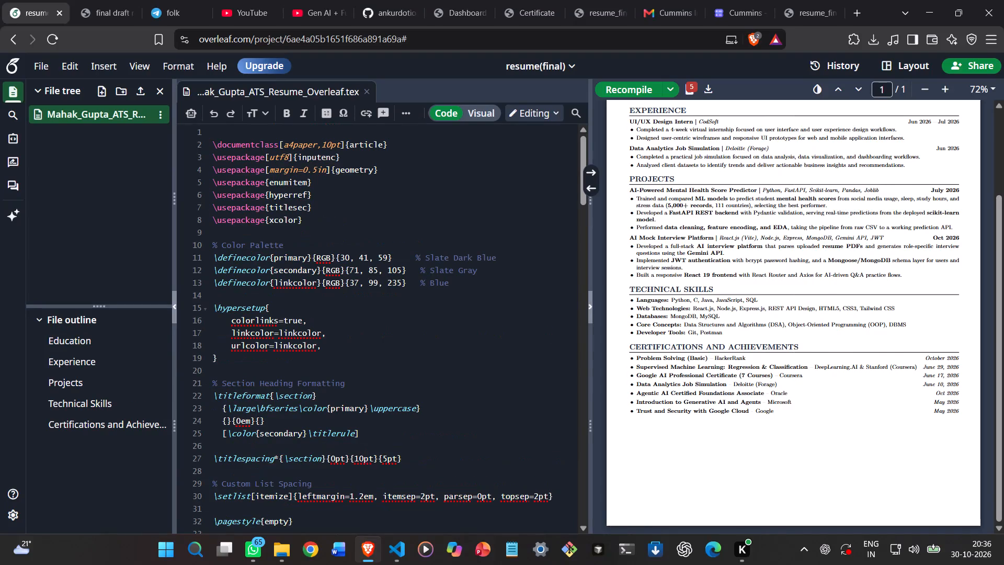
scroll(741, 341, up, 8)
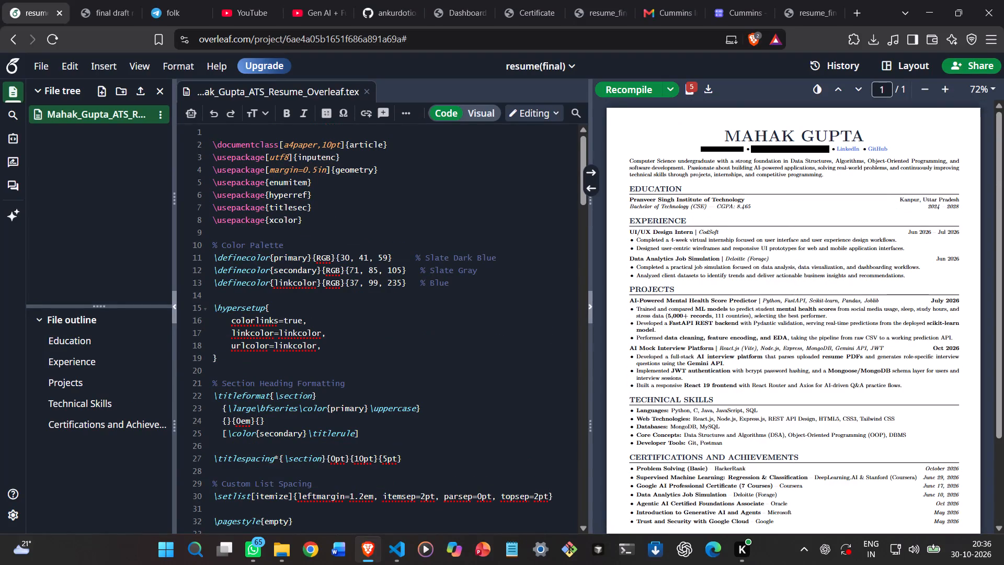
scroll(503, 301, down, 3)
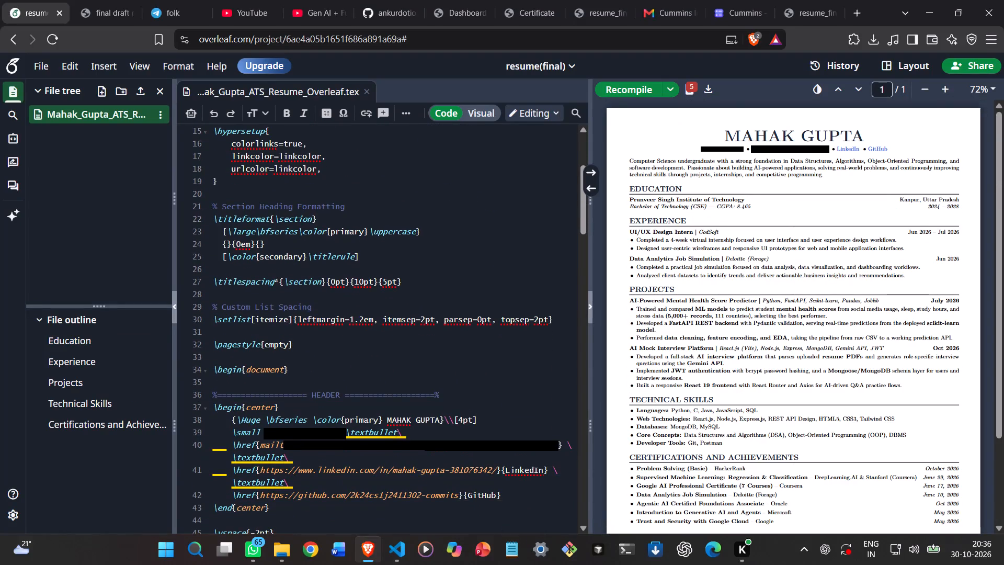
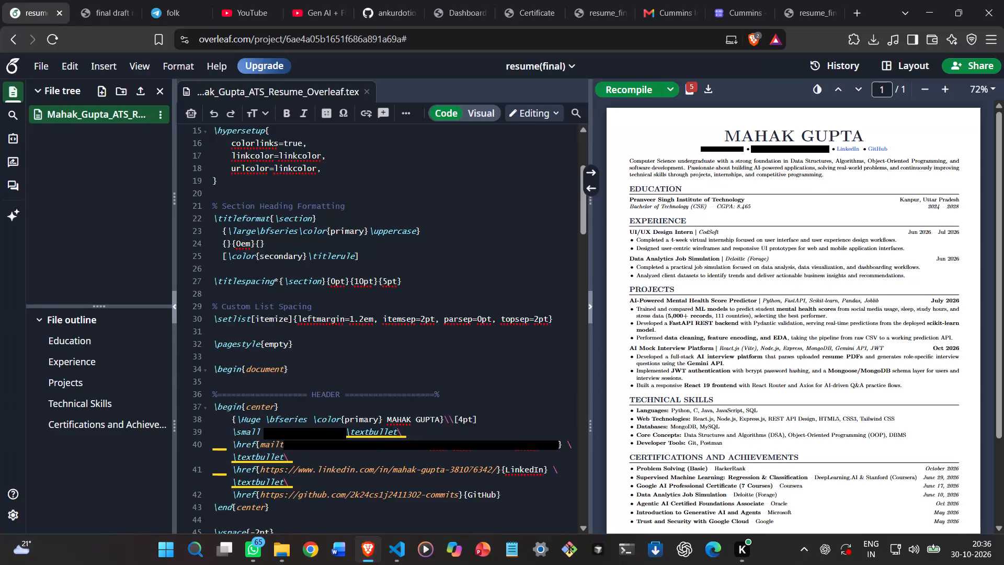
scroll(386, 367, up, 9)
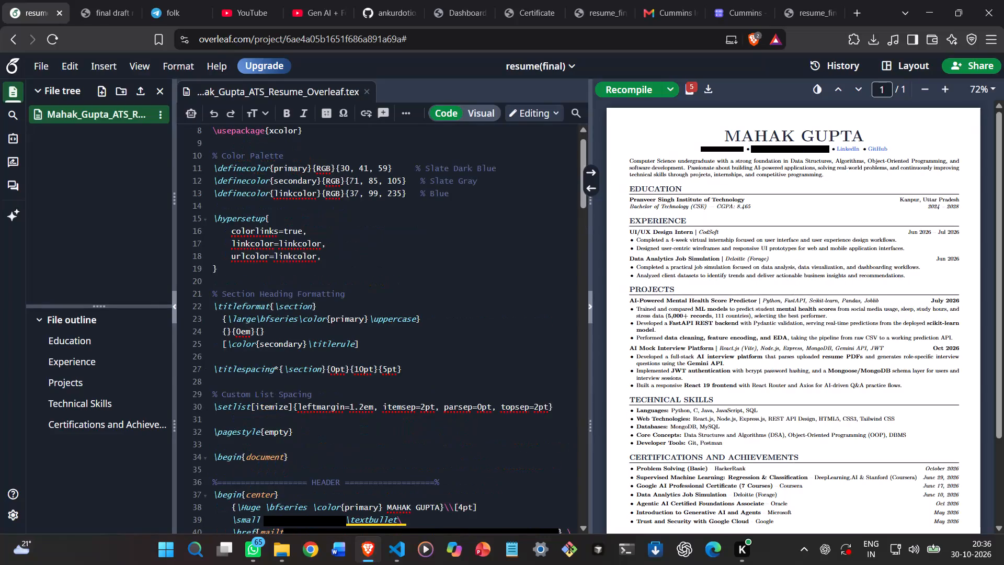
scroll(386, 367, down, 4)
scroll(296, 460, down, 2)
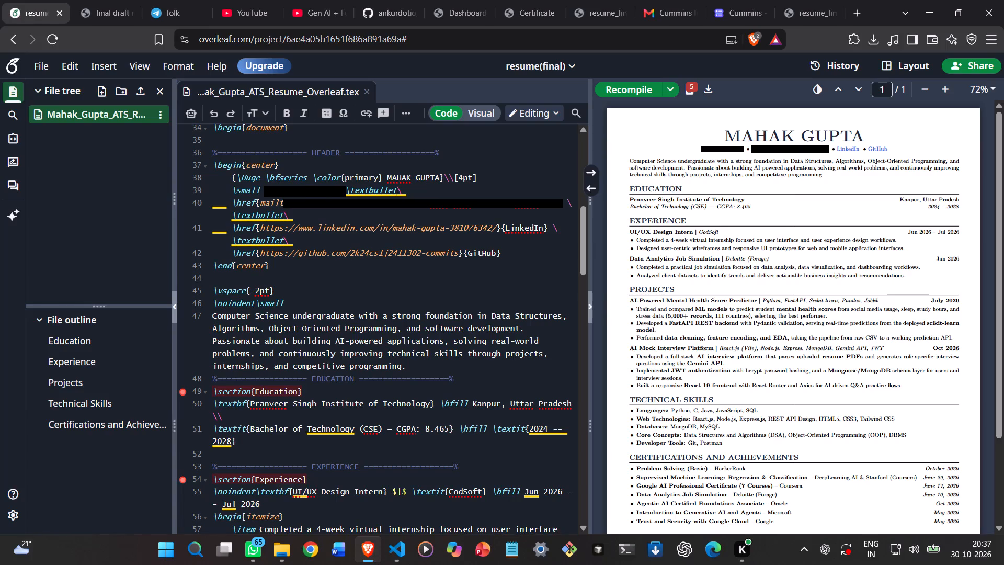
drag(213, 315, 431, 371)
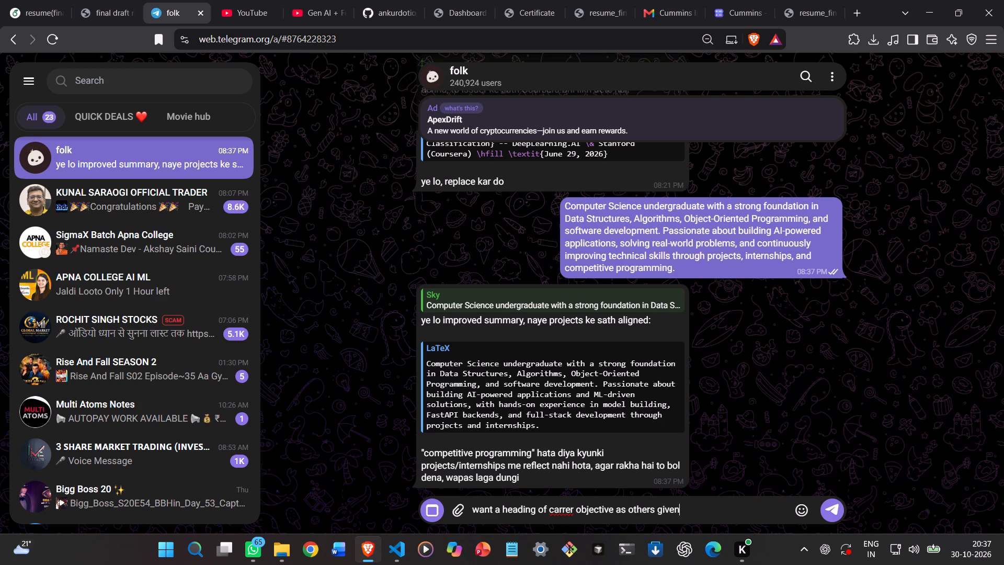
key(space)
key(Return)
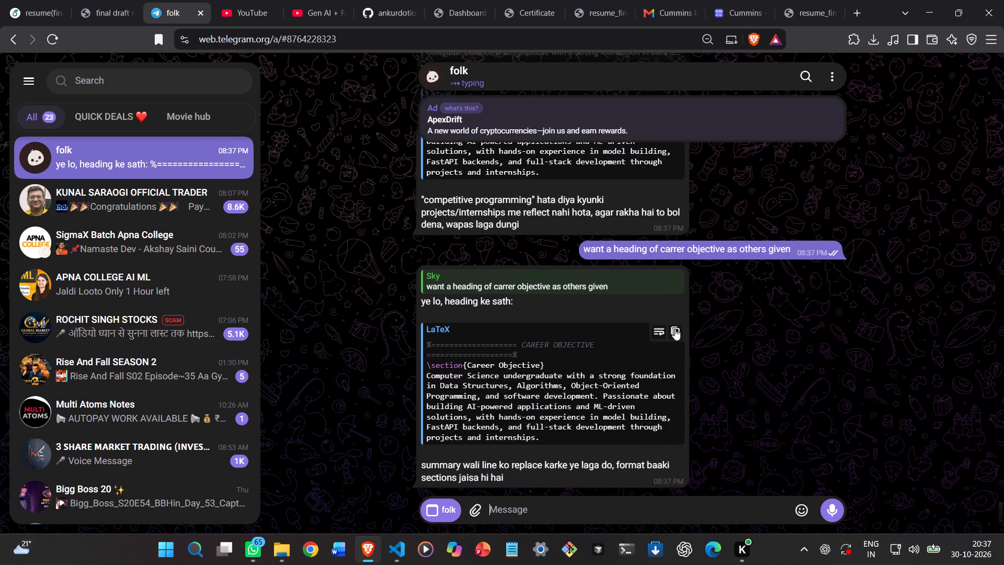
Copy the reply's Career Objective LaTeX block and replace the summary paragraph above the Education section in the Overleaf source with it.
click(675, 329)
click(675, 329)
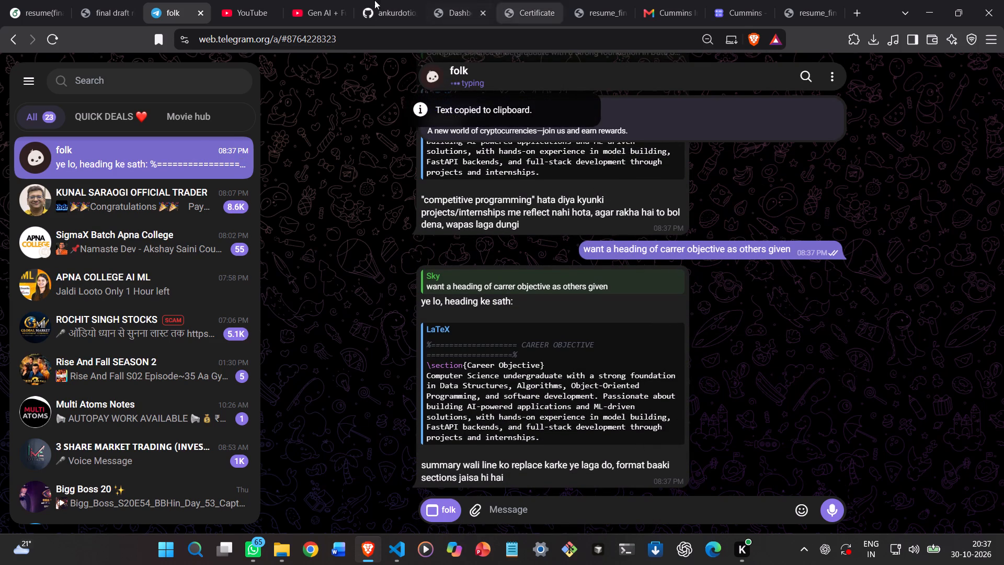
click(41, 12)
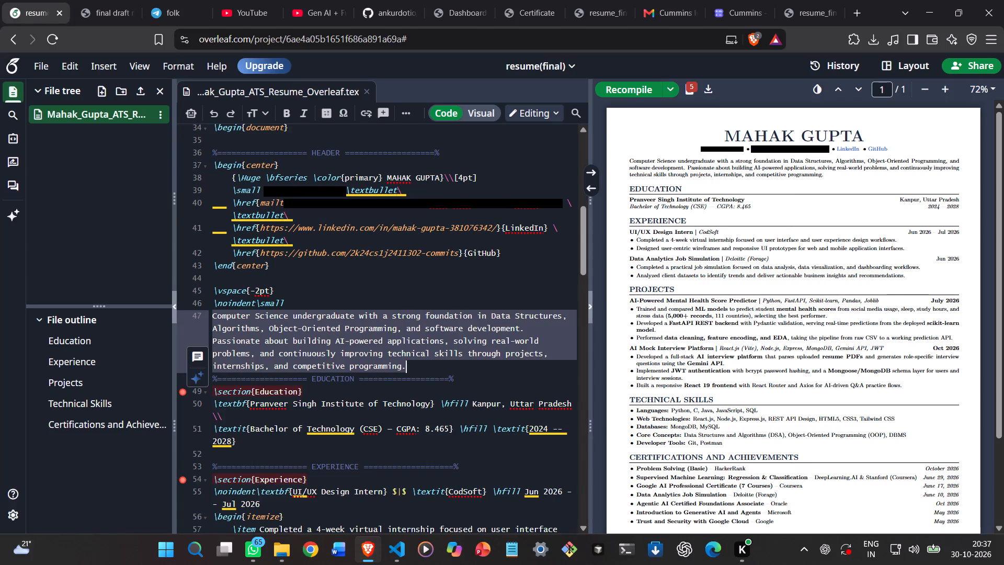
key(BackSpace)
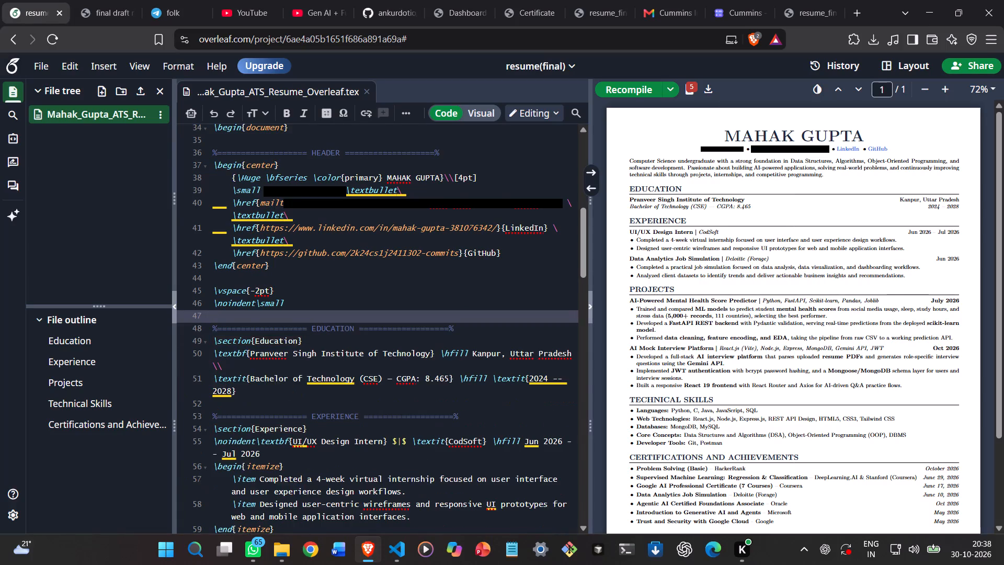
key(ctrl+v)
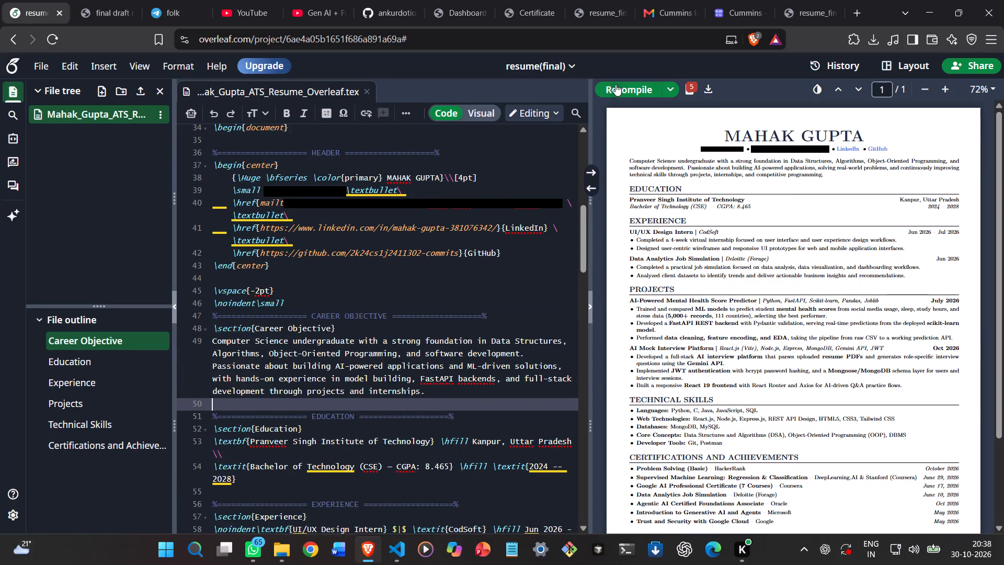
Recompile the resume and check the updated preview down to Certifications and Achievements.
click(615, 85)
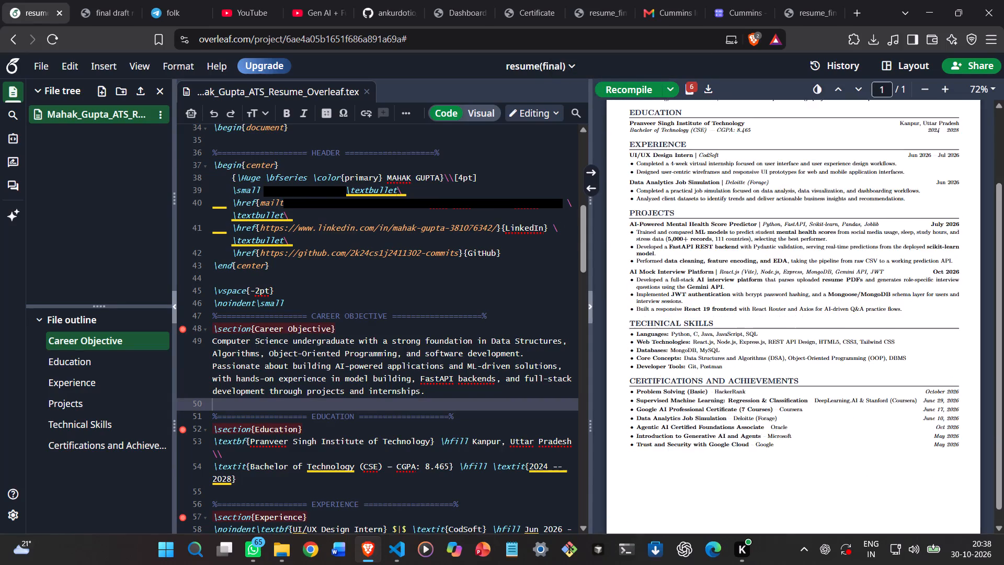
scroll(748, 332, down, 1)
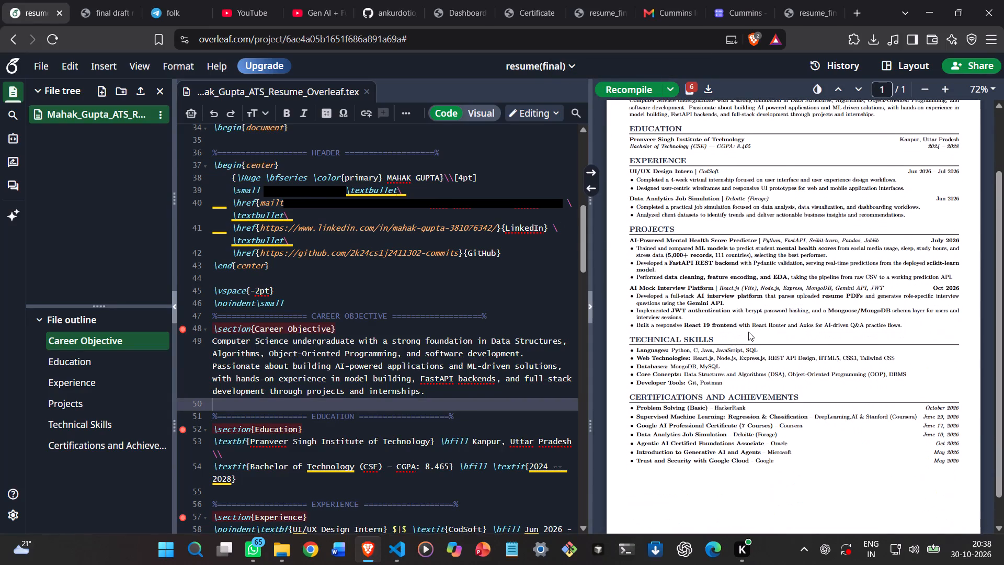
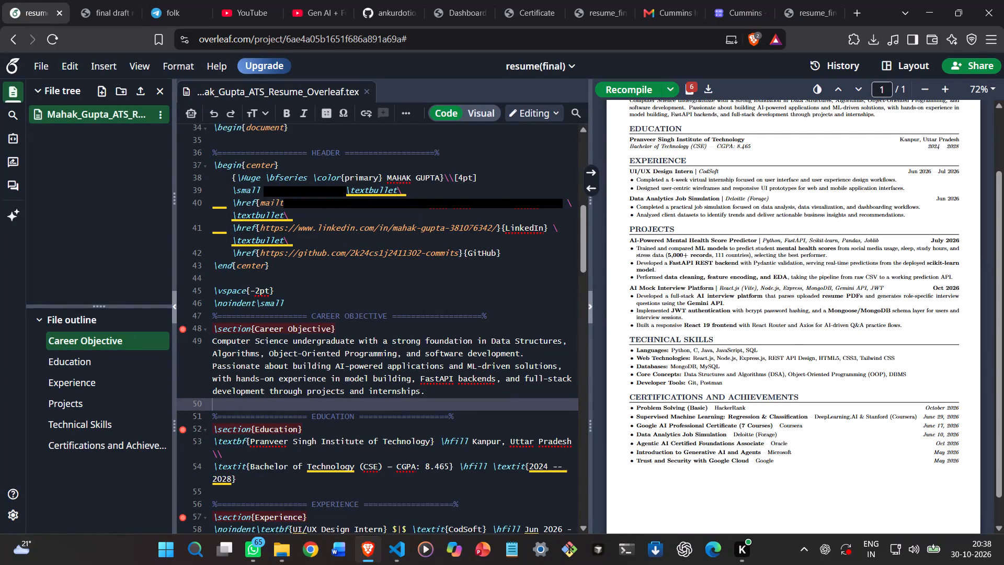
scroll(414, 324, down, 2)
scroll(414, 324, up, 1)
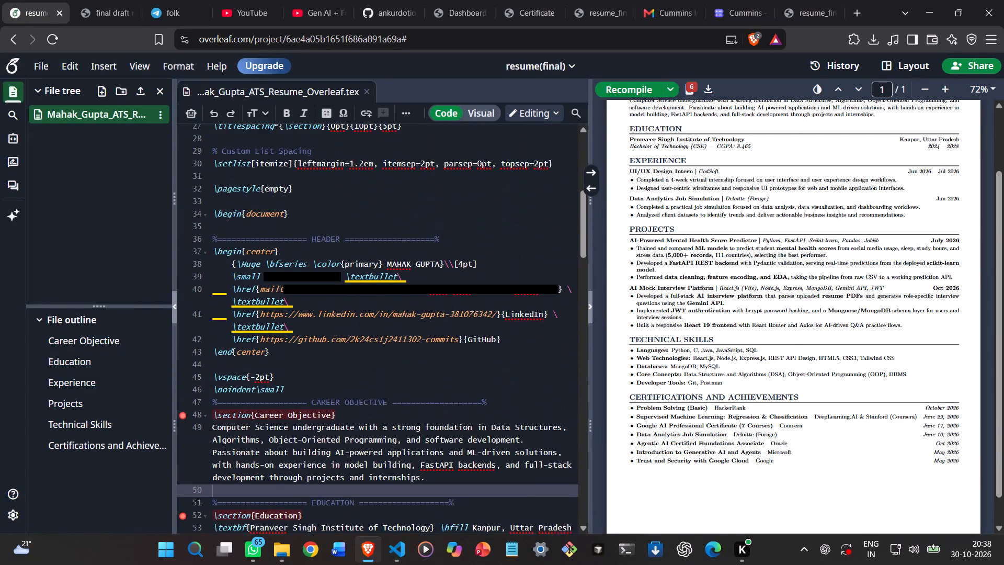
scroll(329, 373, down, 6)
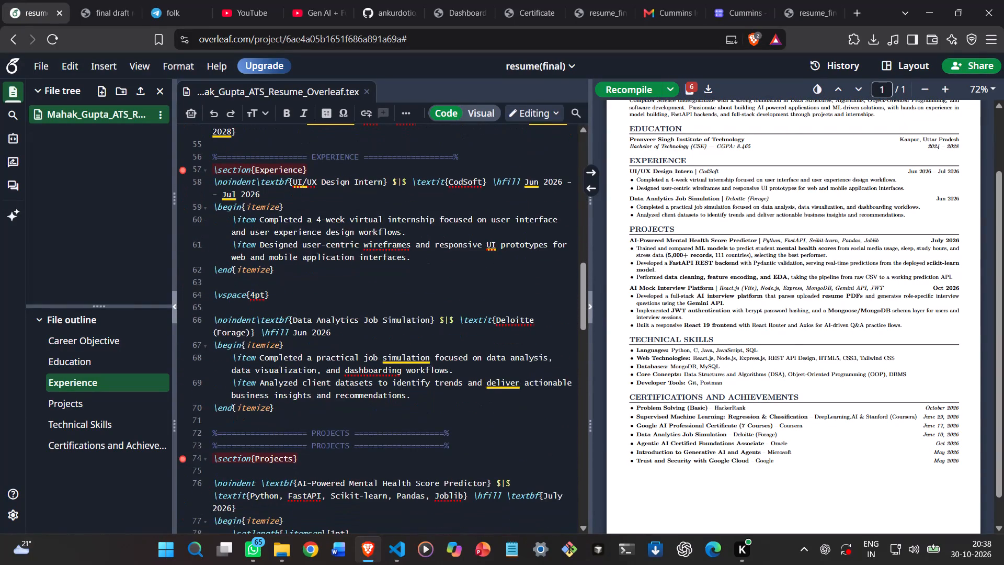
scroll(329, 373, down, 1)
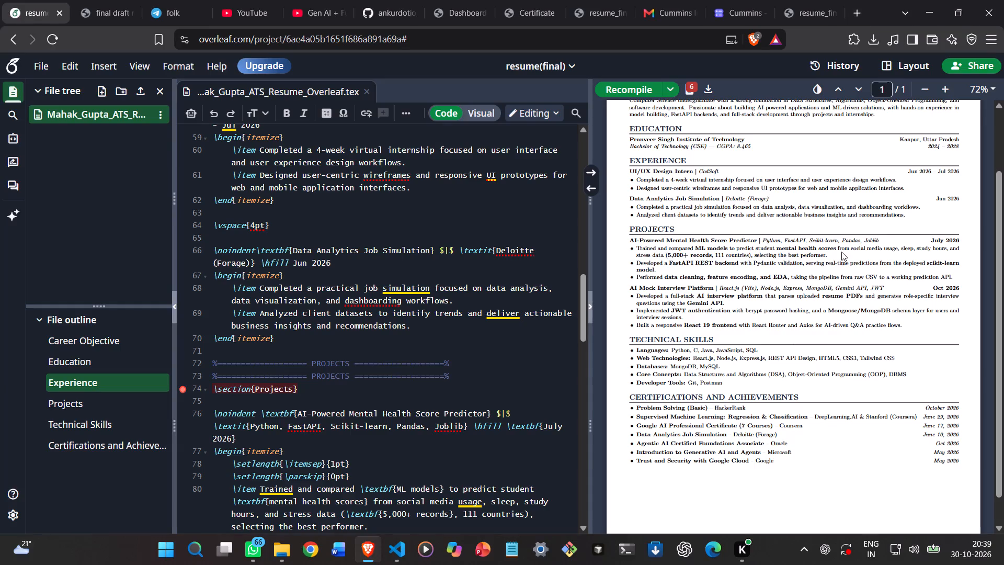
scroll(841, 252, up, 5)
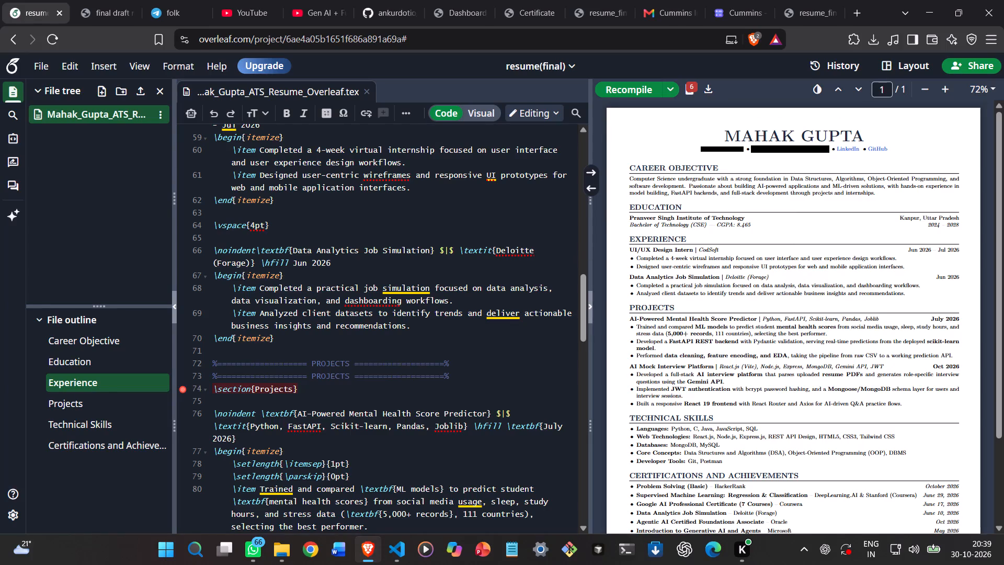
scroll(525, 302, up, 15)
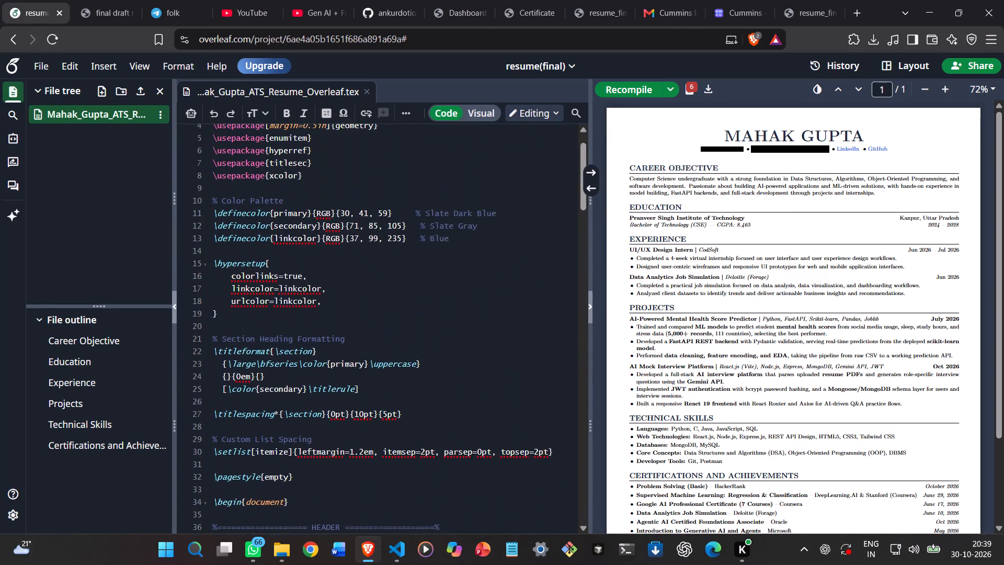
scroll(525, 302, down, 6)
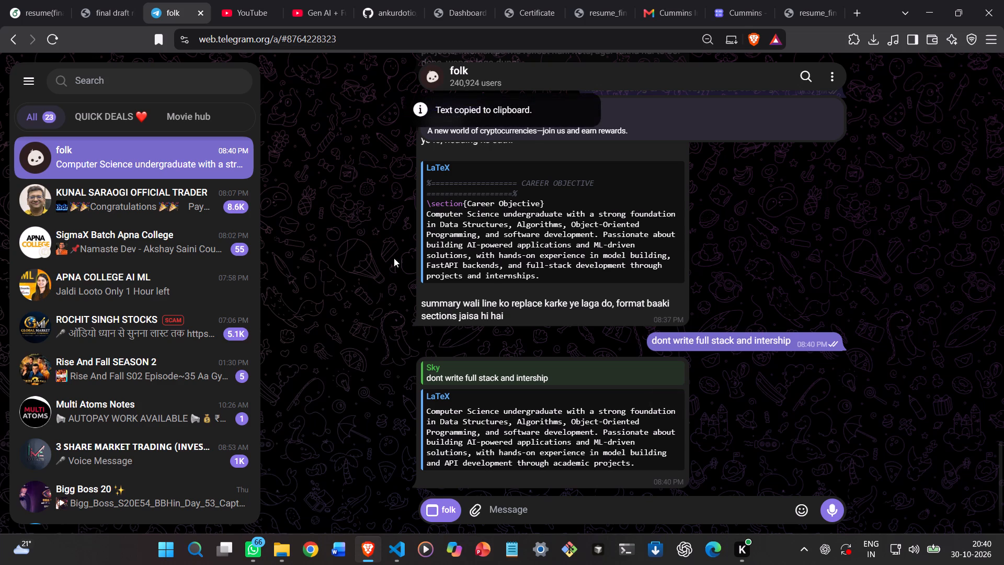
click(33, 9)
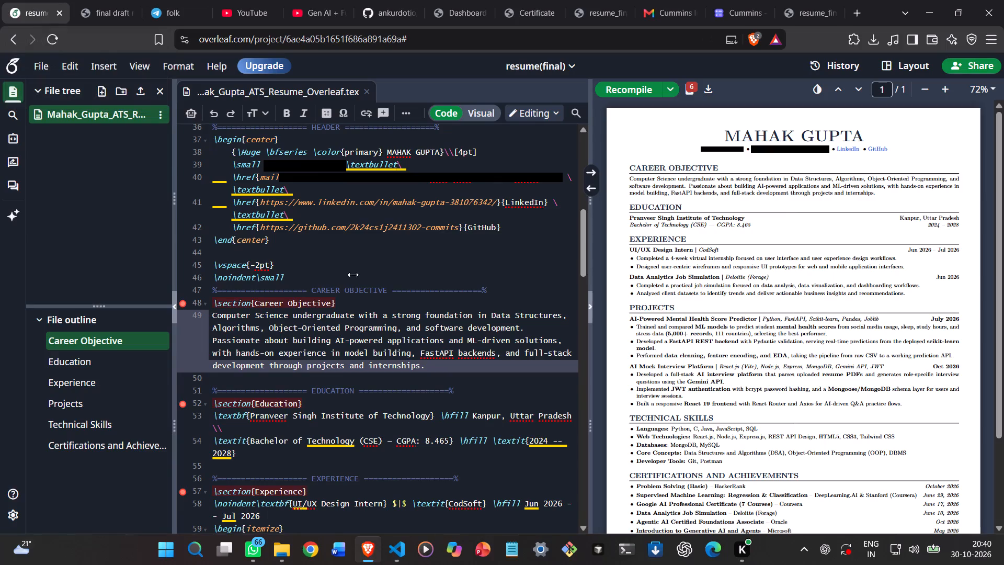
drag(444, 369, 194, 326)
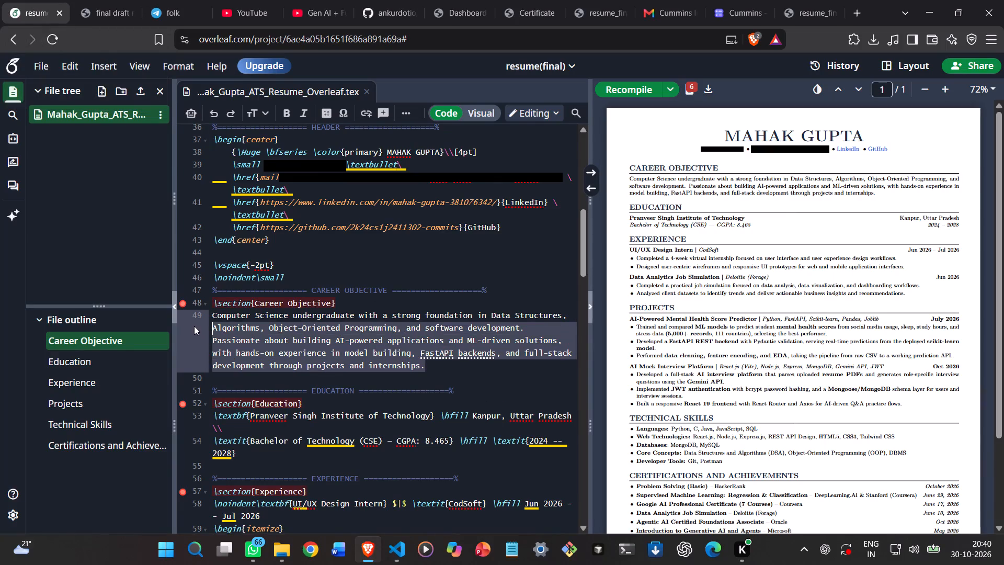
drag(194, 326, 193, 318)
key(BackSpace)
key(ctrl+v)
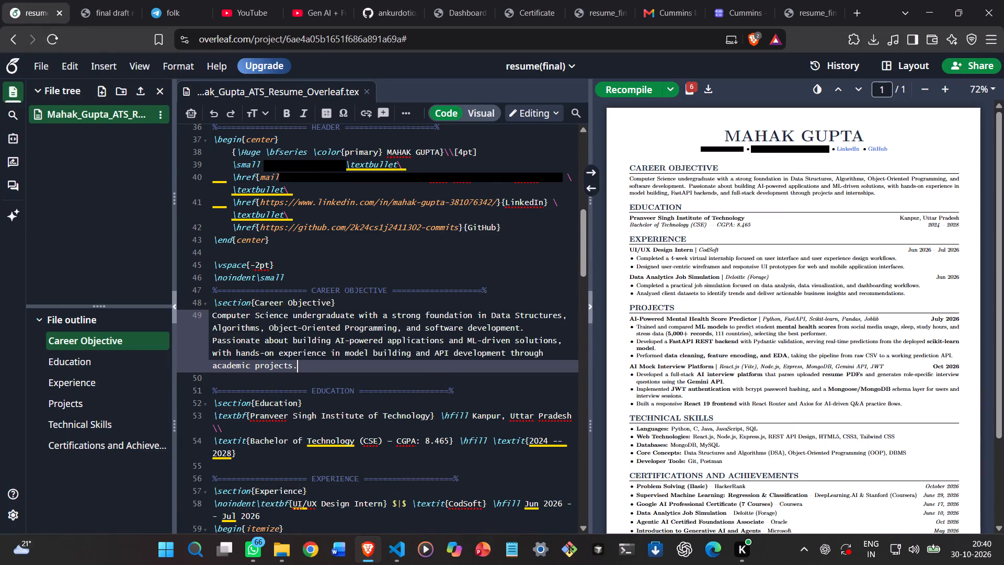
Recompile the resume and check the updated preview down to Certifications and Achievements, plus the source down to Technical Skills.
click(626, 85)
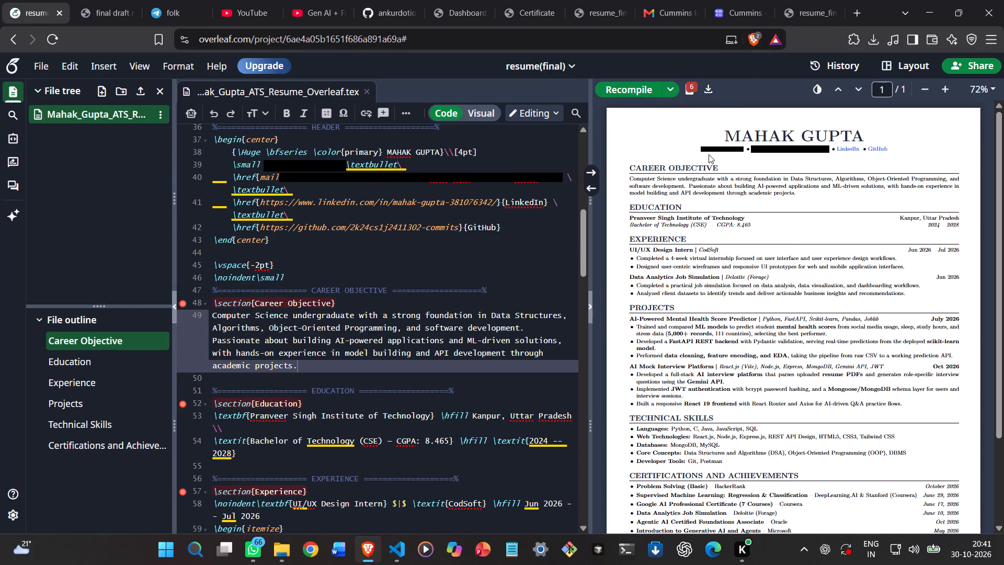
scroll(688, 219, down, 1)
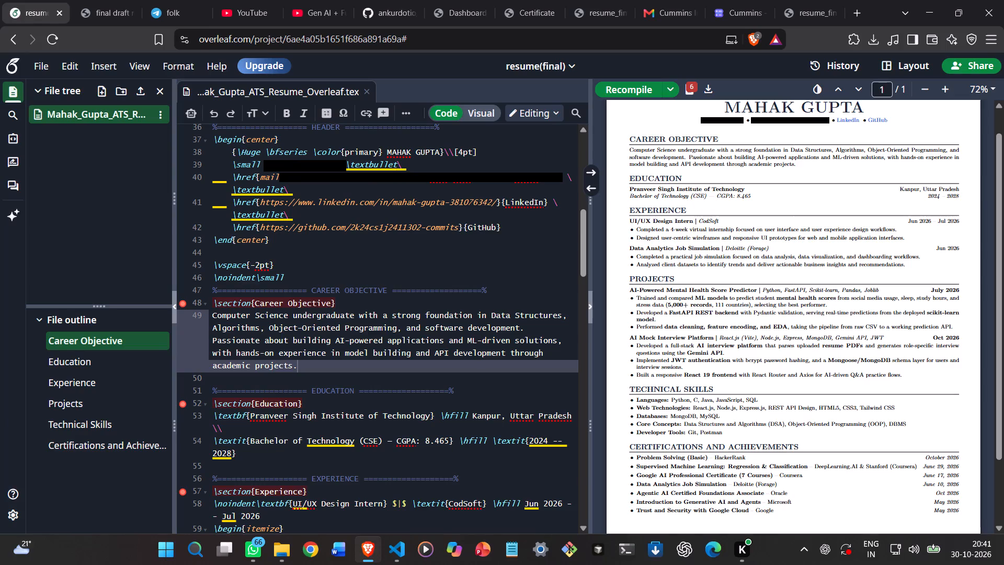
scroll(710, 366, down, 1)
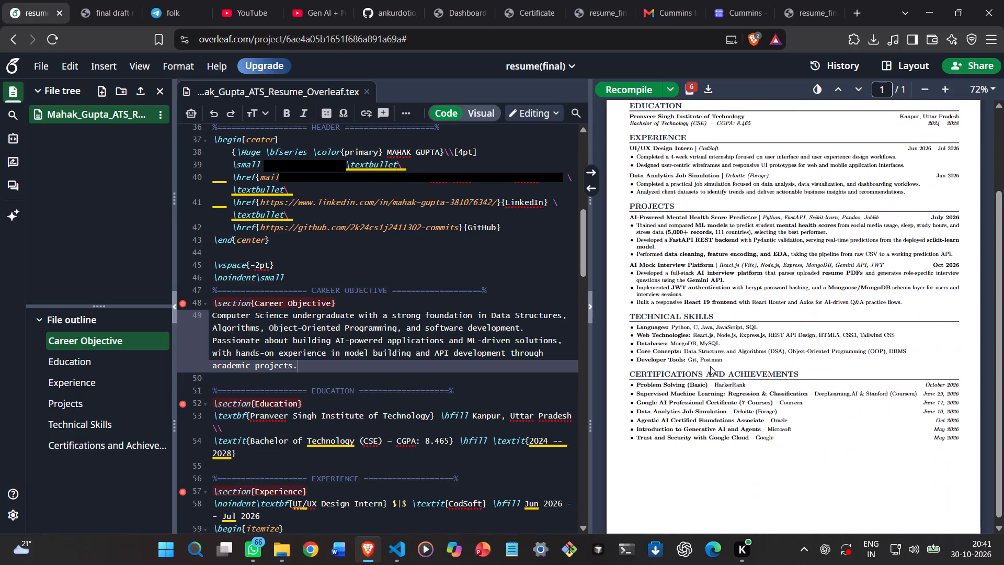
scroll(710, 366, down, 1)
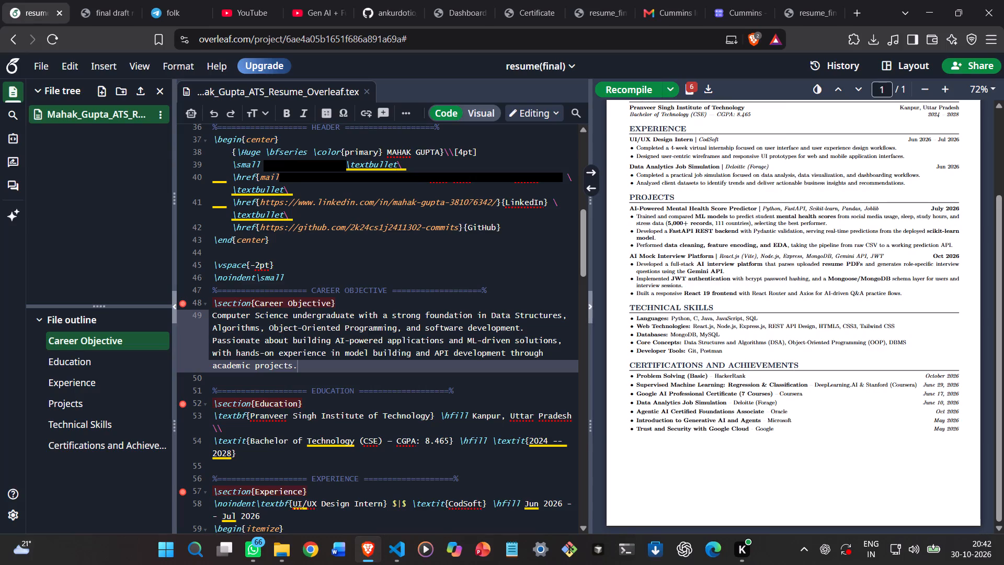
scroll(498, 425, down, 2)
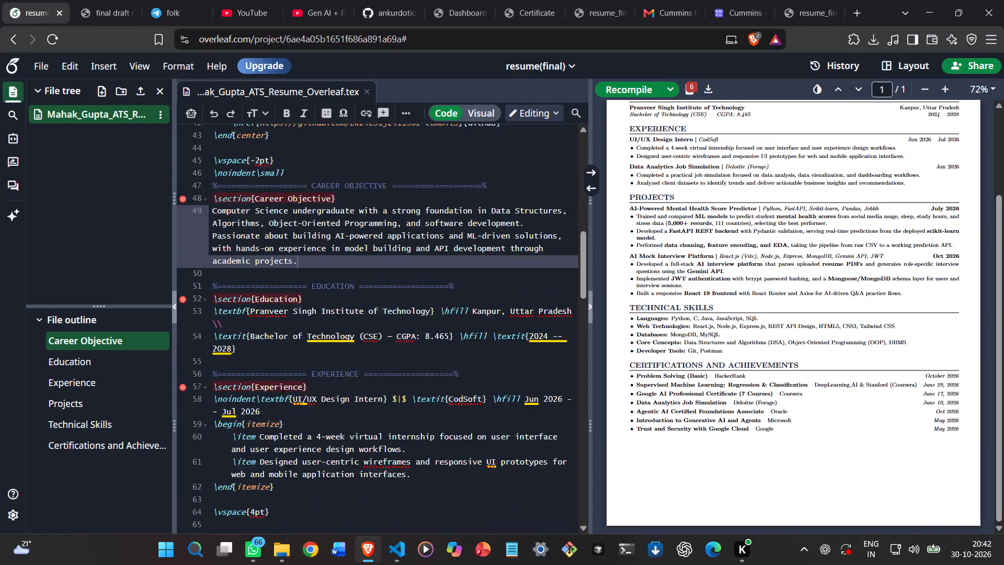
scroll(498, 425, down, 7)
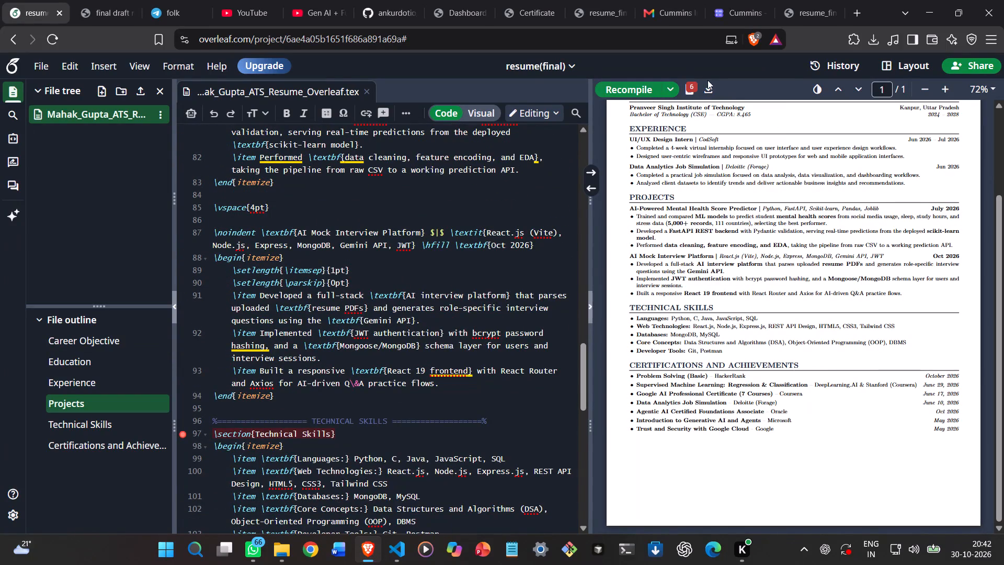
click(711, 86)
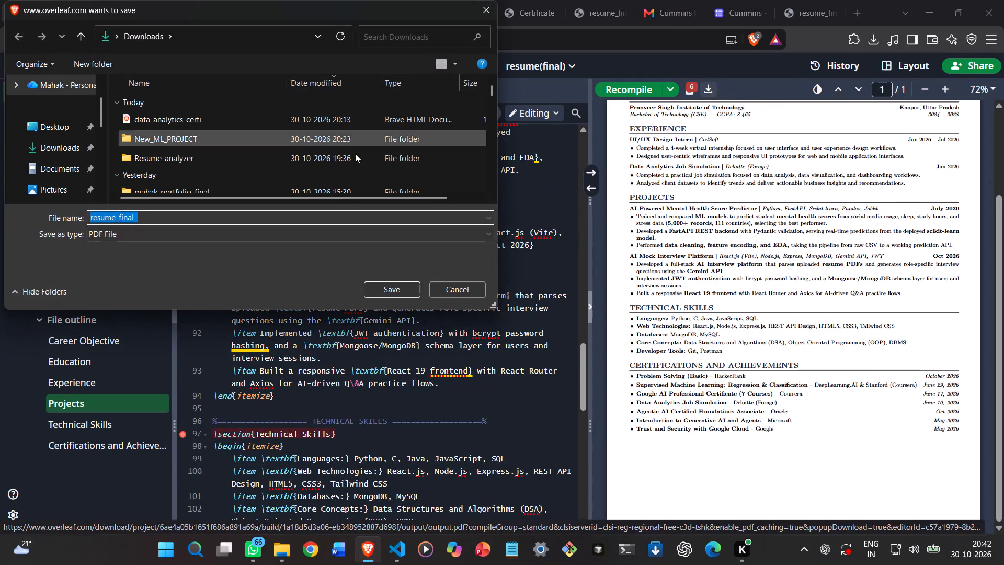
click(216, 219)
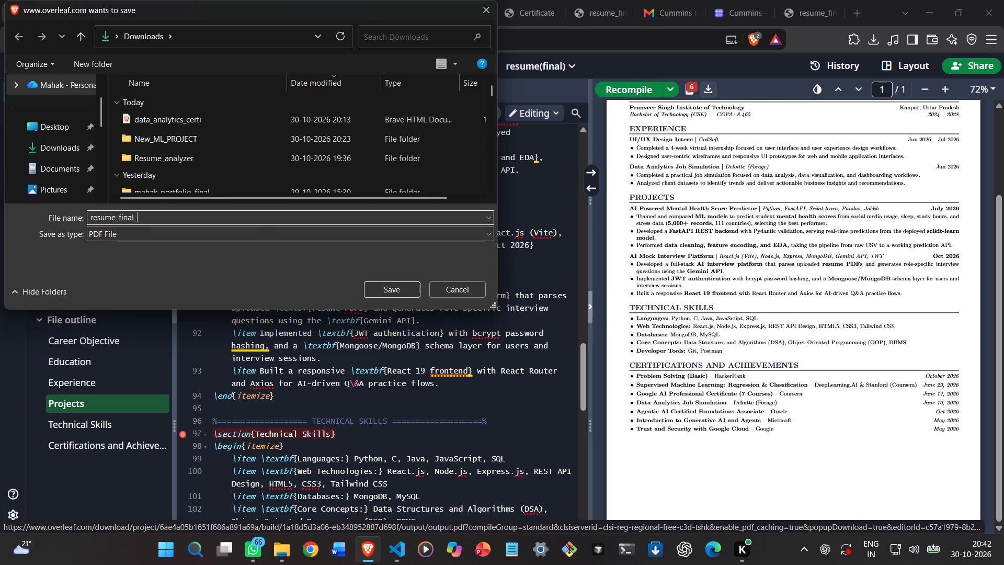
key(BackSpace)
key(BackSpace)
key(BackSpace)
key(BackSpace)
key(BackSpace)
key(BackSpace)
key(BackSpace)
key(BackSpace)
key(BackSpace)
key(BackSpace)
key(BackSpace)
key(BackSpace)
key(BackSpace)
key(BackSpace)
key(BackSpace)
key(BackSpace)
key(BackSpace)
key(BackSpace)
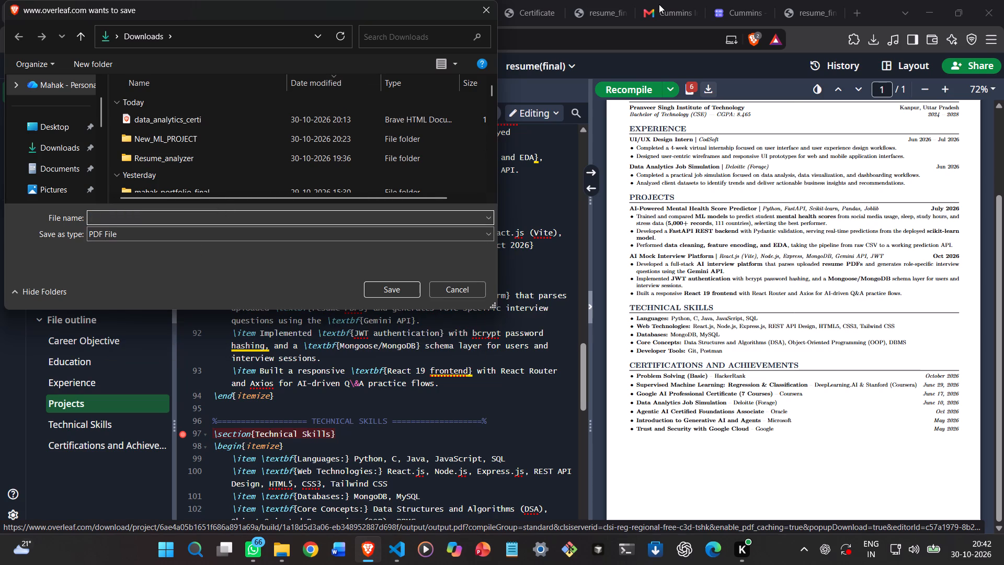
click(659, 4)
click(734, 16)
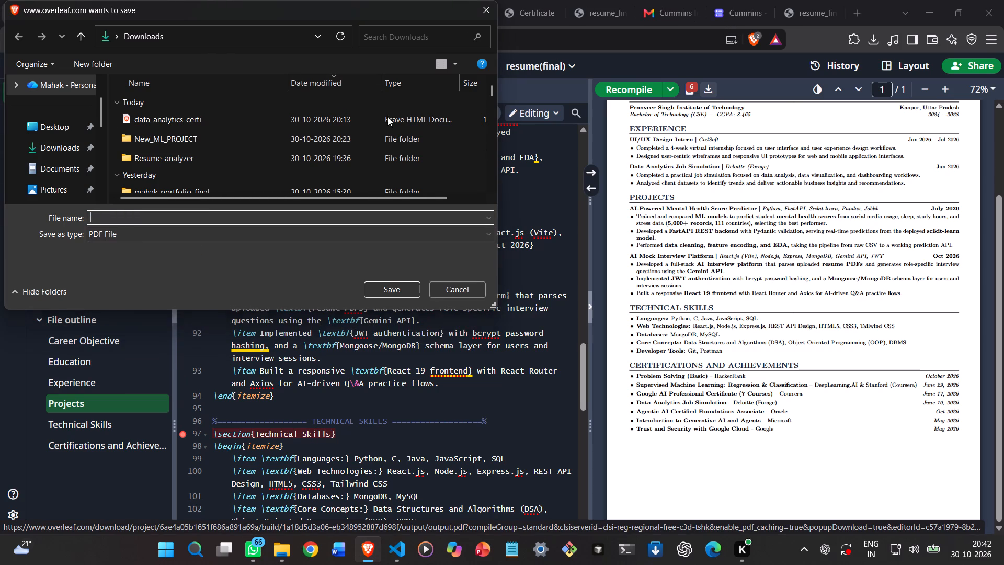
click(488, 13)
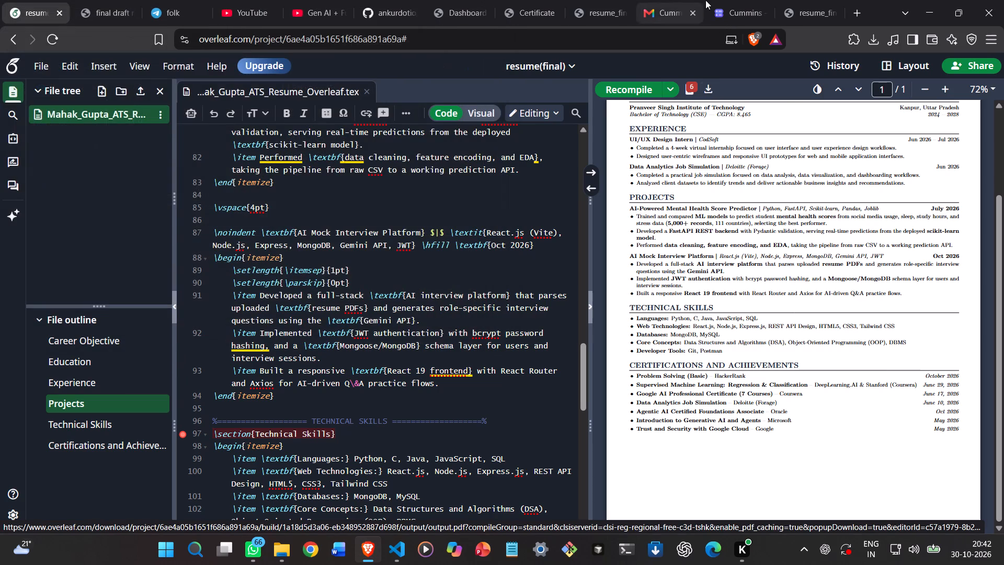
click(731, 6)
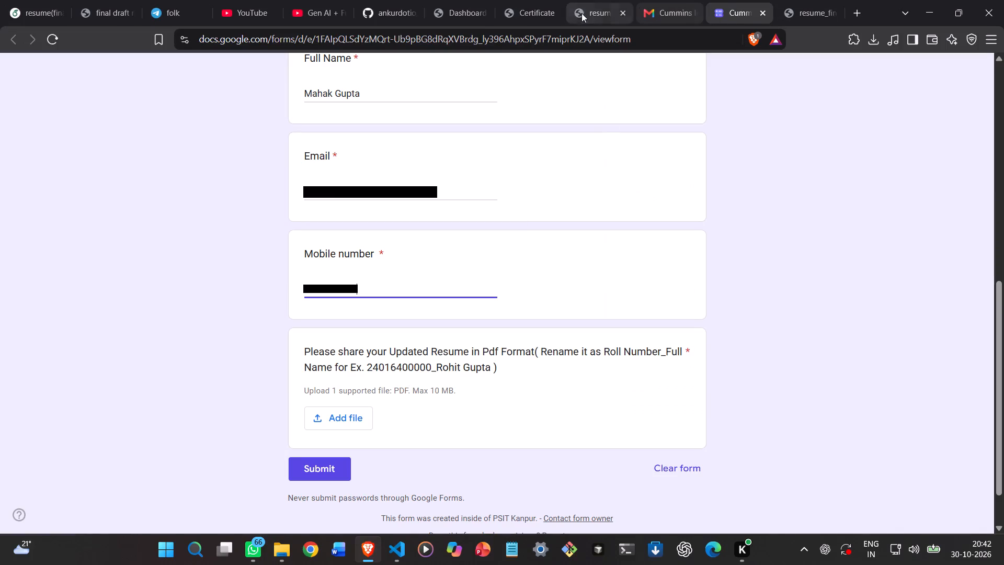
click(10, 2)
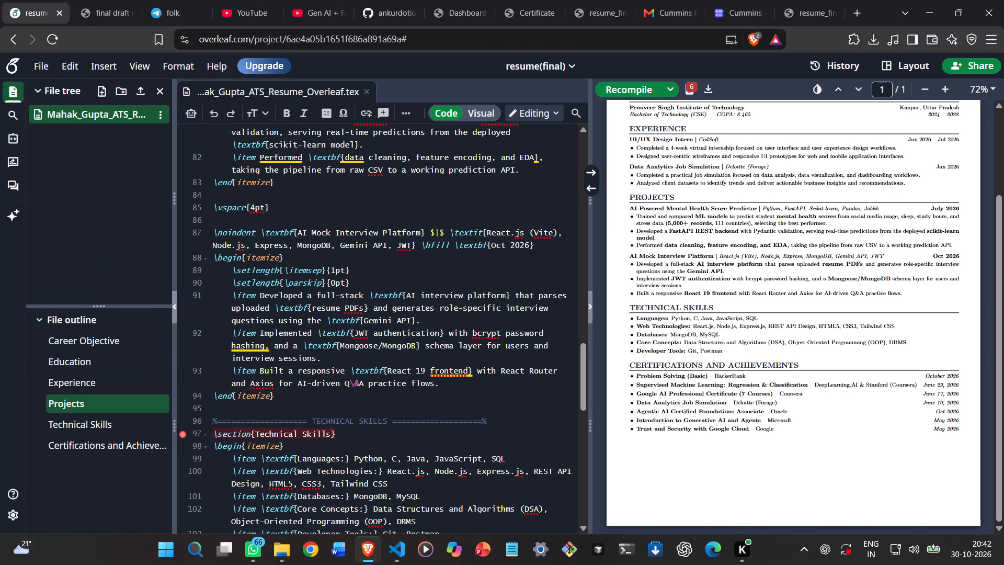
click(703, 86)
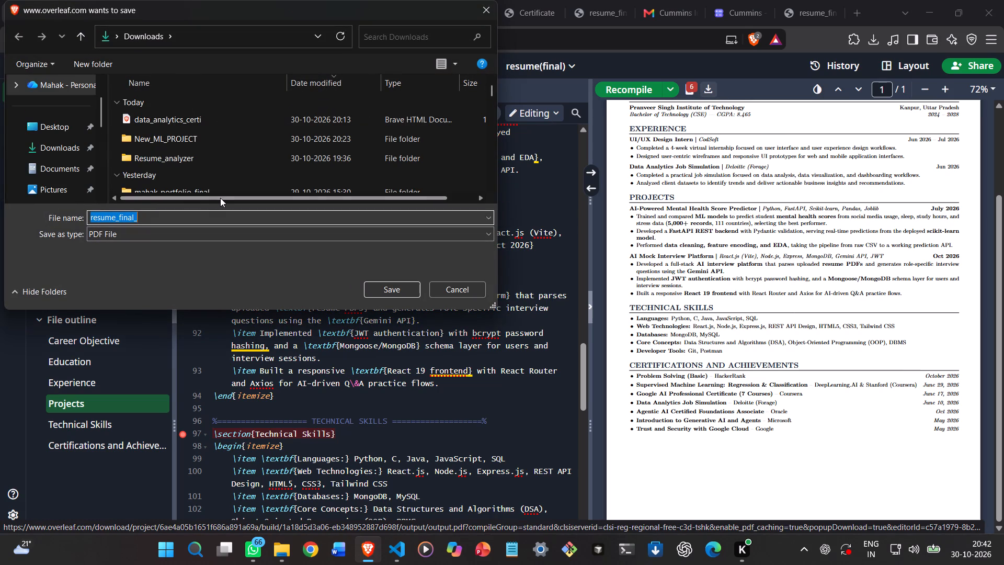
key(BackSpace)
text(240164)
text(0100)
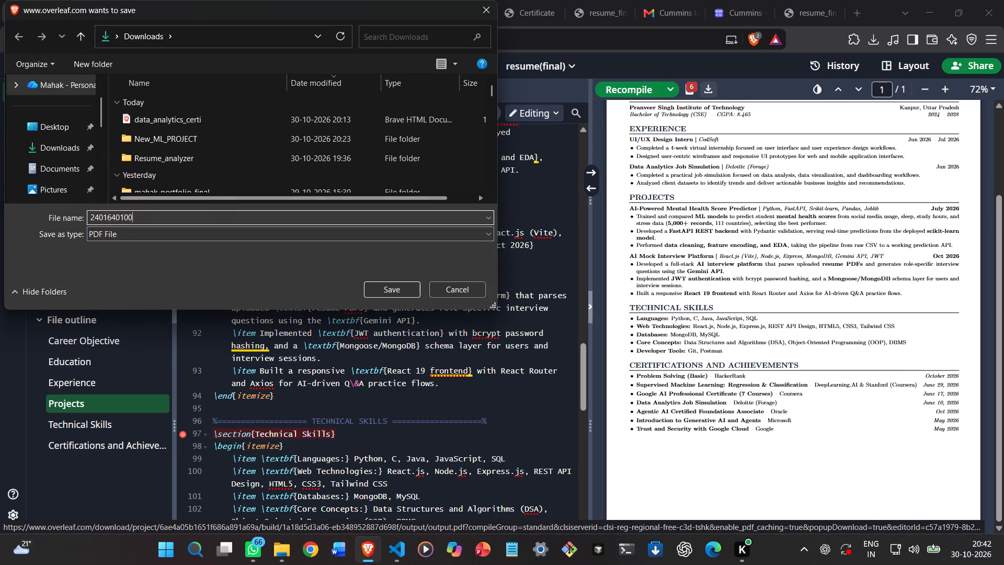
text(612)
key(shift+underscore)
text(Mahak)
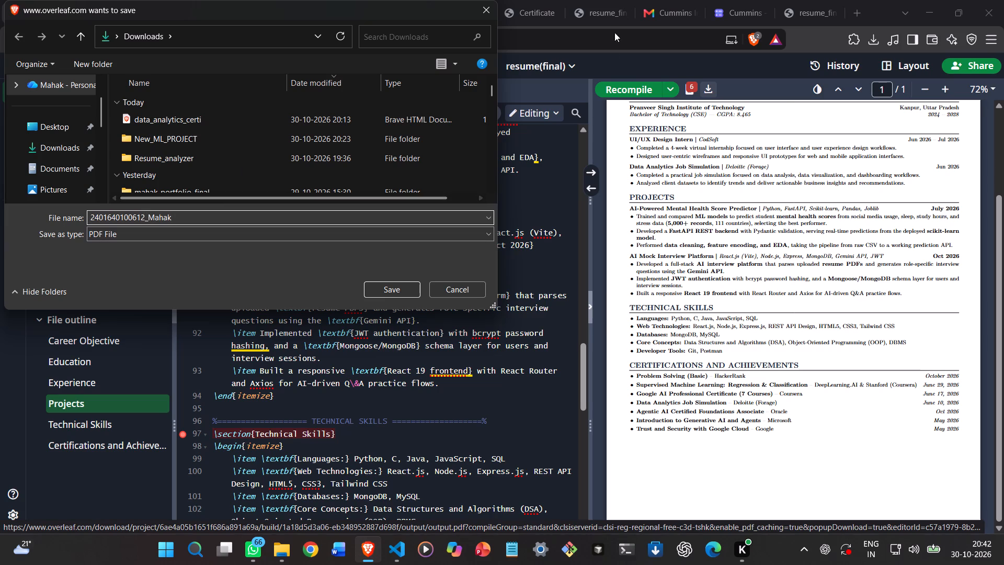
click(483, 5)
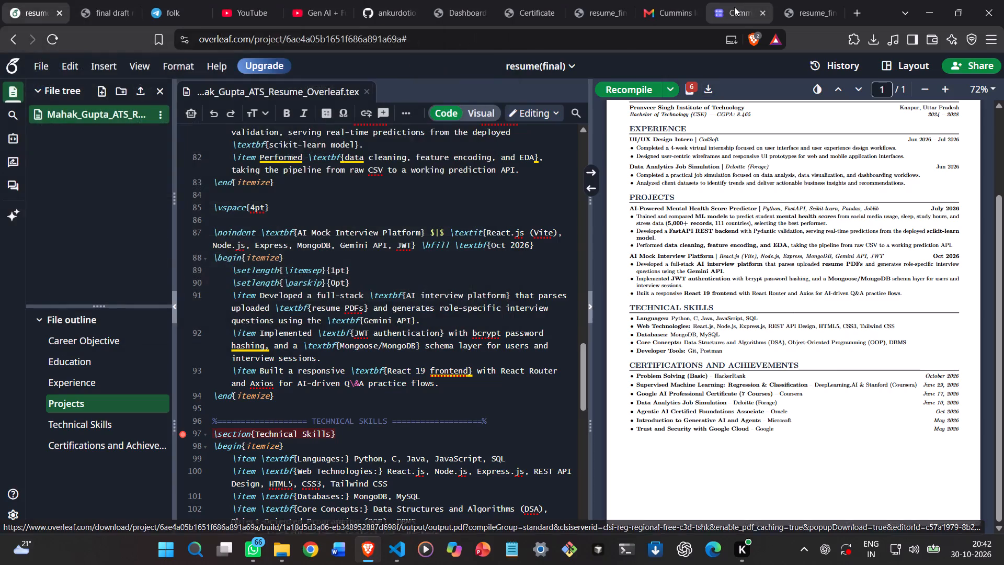
Following the Cummins form's naming format, download the compiled resume PDF to Downloads, named with the roll number, an underscore and the student's full name.
click(734, 7)
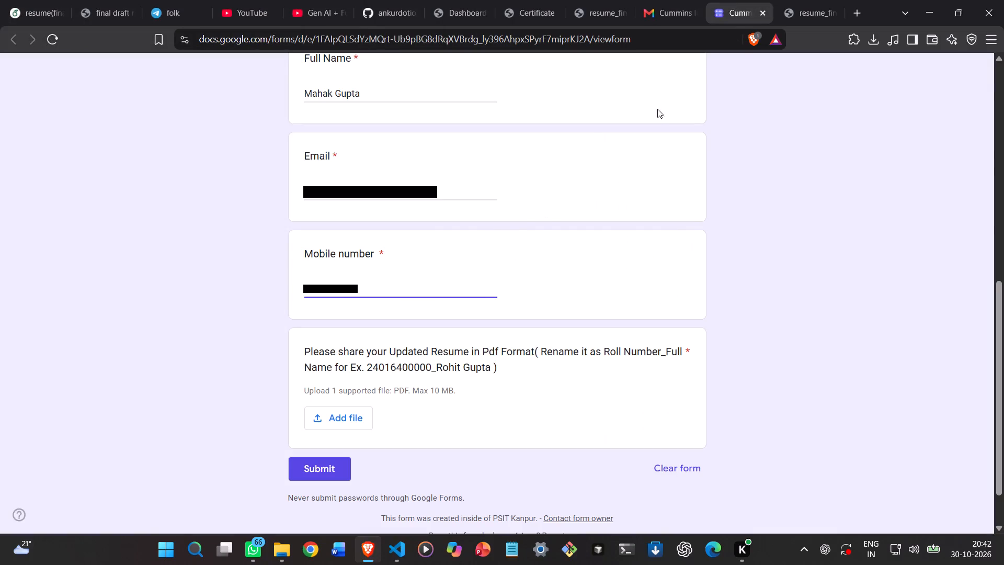
click(3, 5)
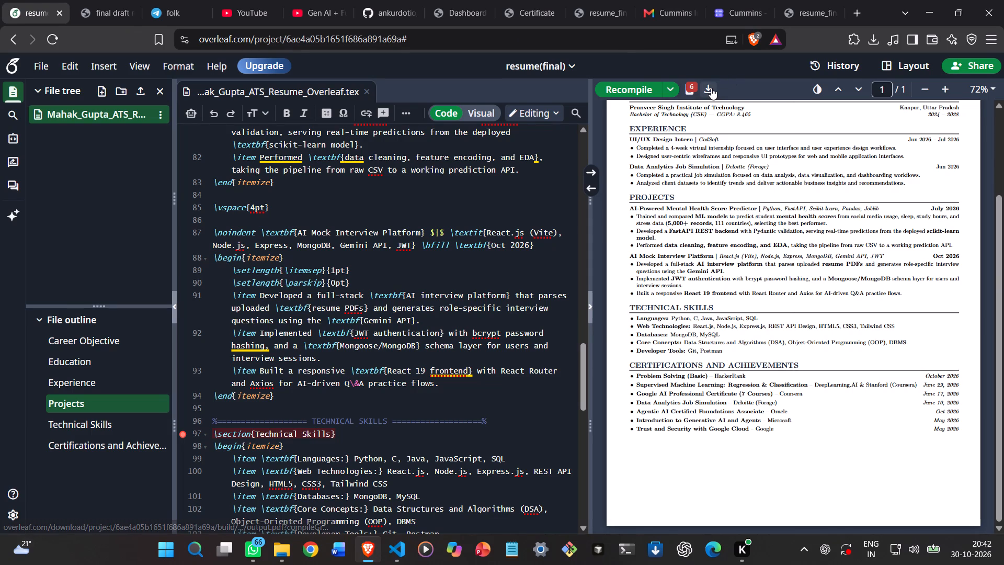
click(711, 88)
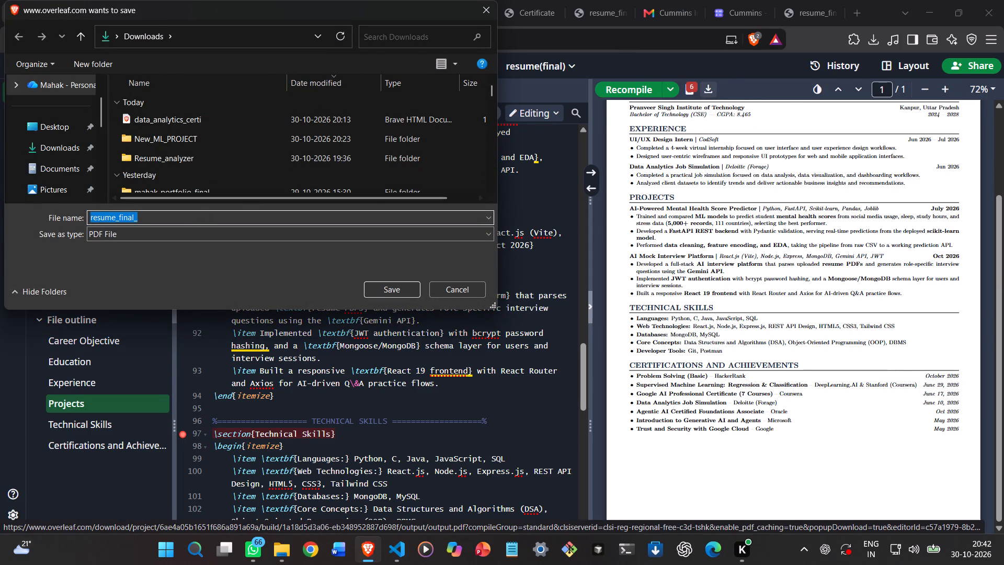
key(BackSpace)
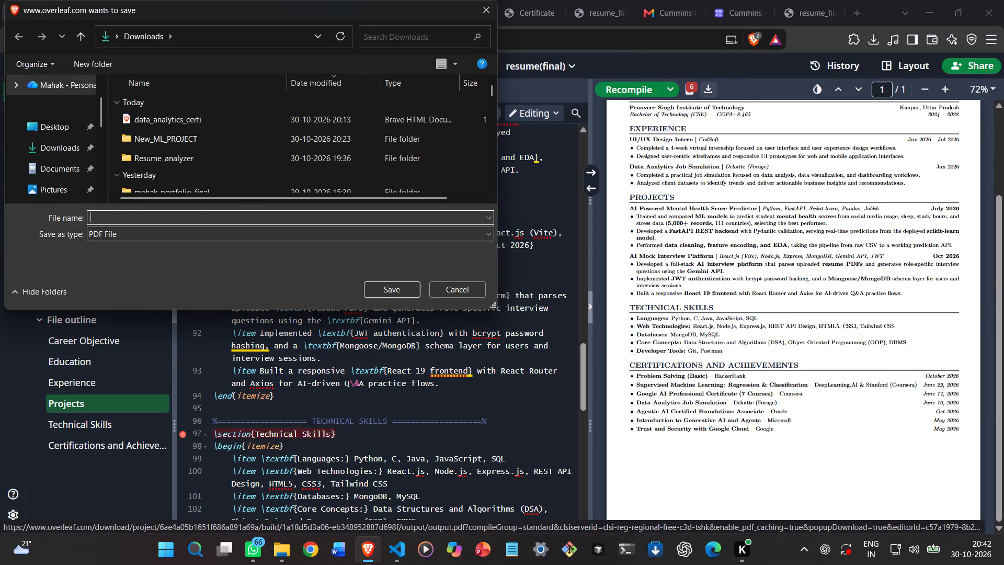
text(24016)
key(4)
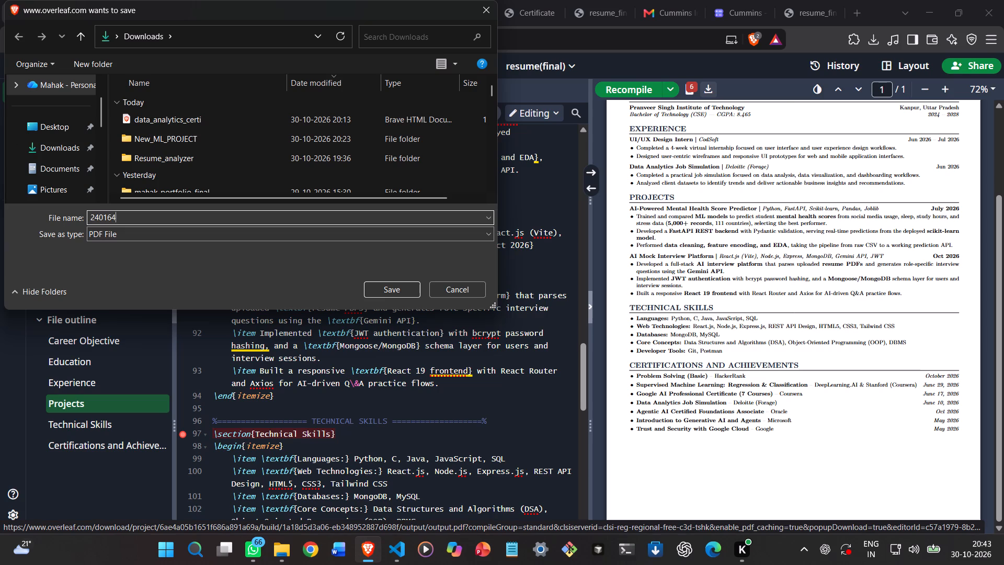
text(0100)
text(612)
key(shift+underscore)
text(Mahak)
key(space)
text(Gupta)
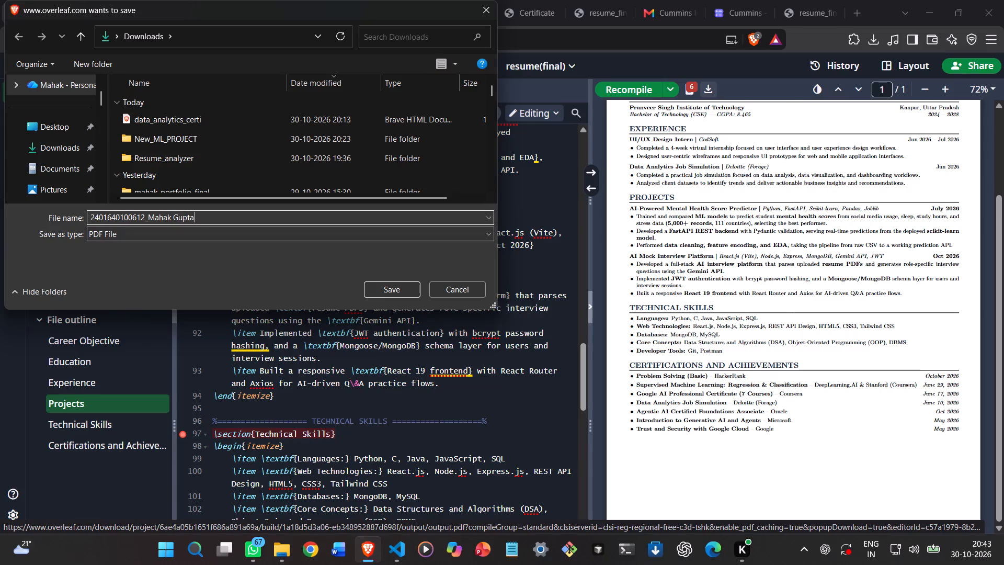
click(400, 291)
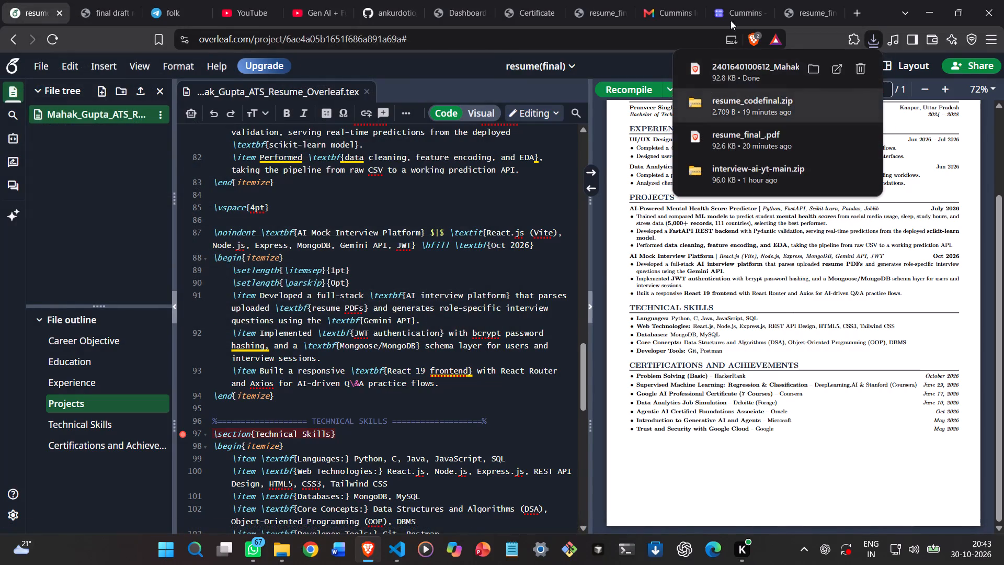
Switch to the Cummins form and open the file upload for the updated resume question.
click(734, 8)
click(351, 422)
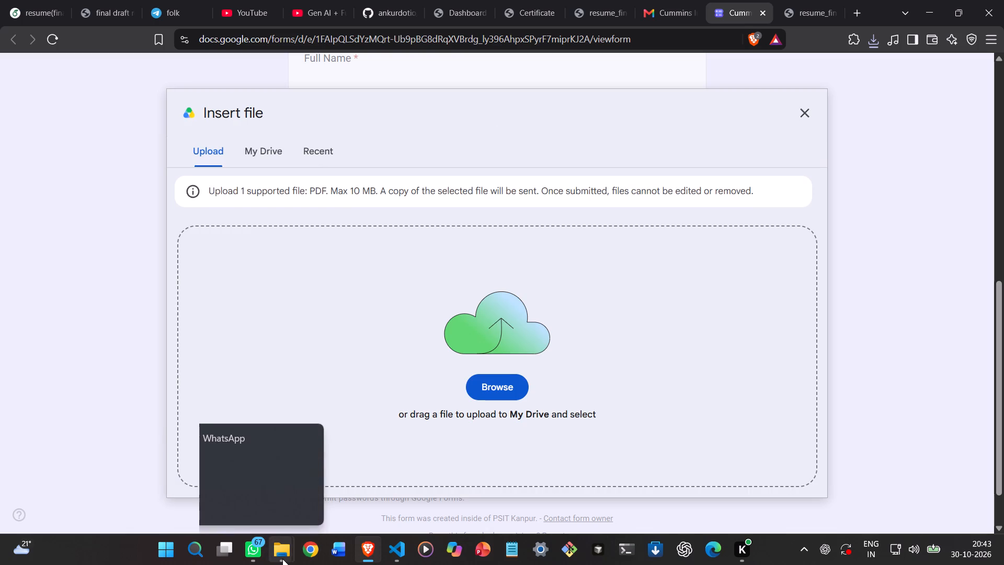
In File Explorer, copy the newly downloaded resume PDF from the Downloads folder.
click(282, 559)
click(264, 543)
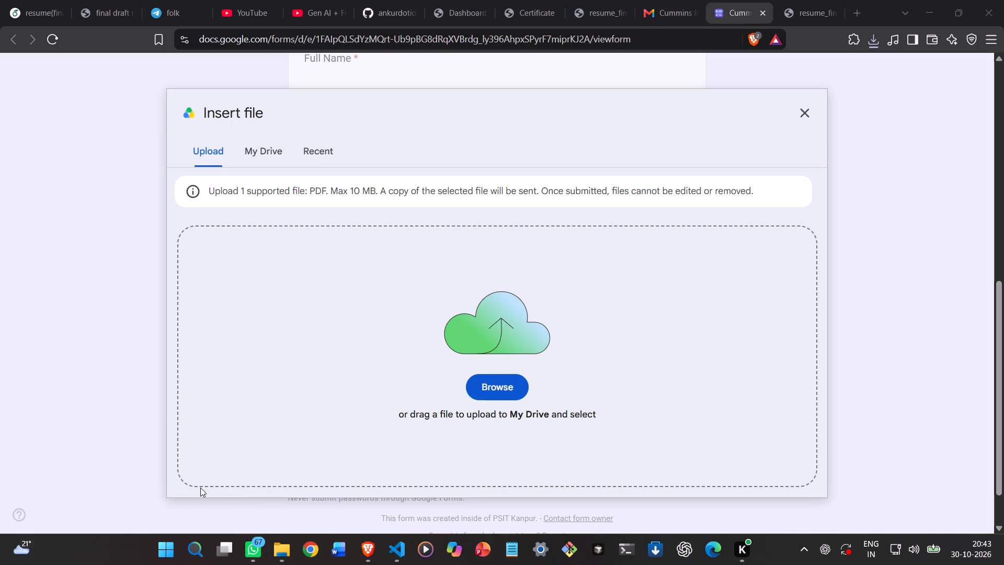
click(229, 499)
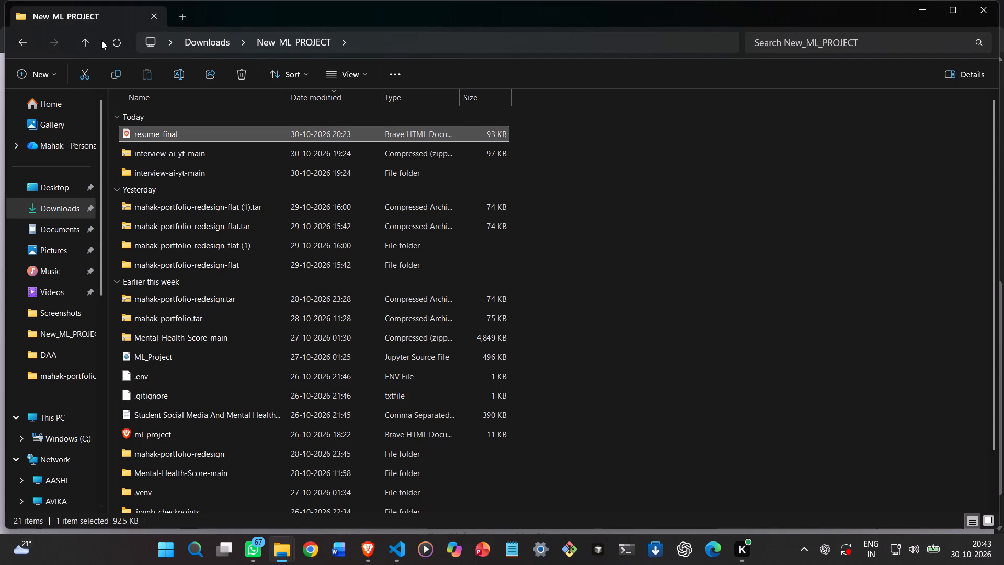
click(110, 43)
click(113, 43)
double_click(50, 207)
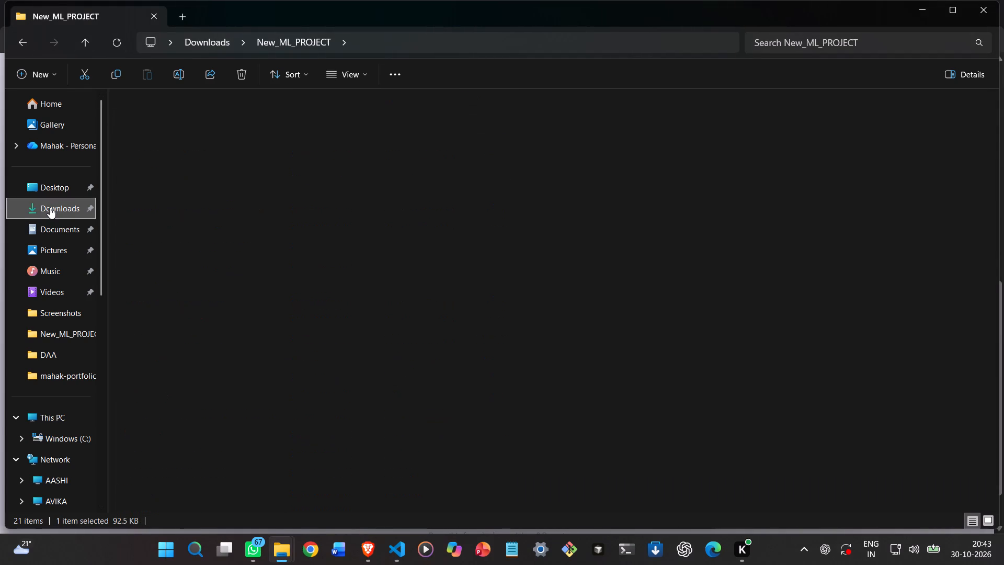
click(165, 141)
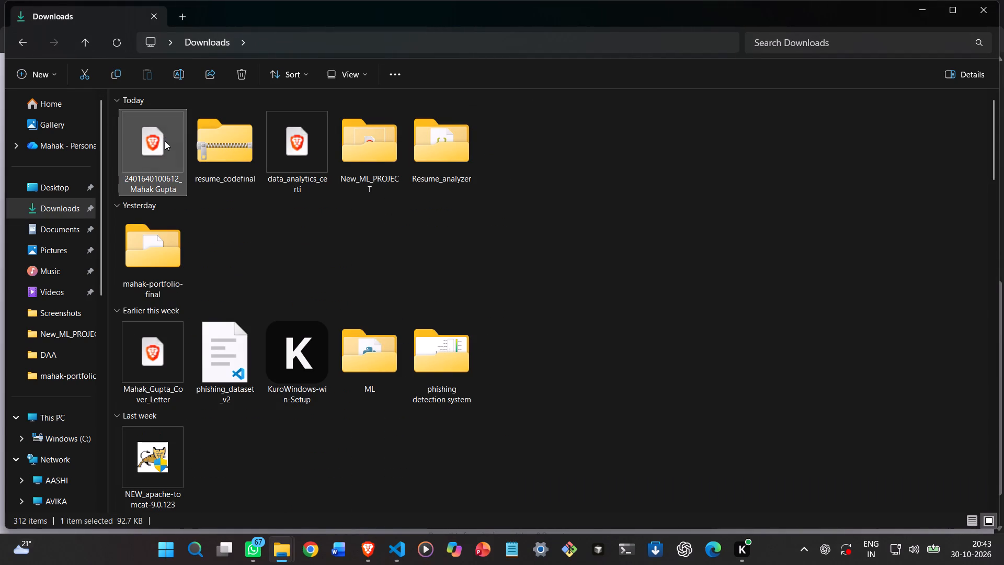
click(120, 73)
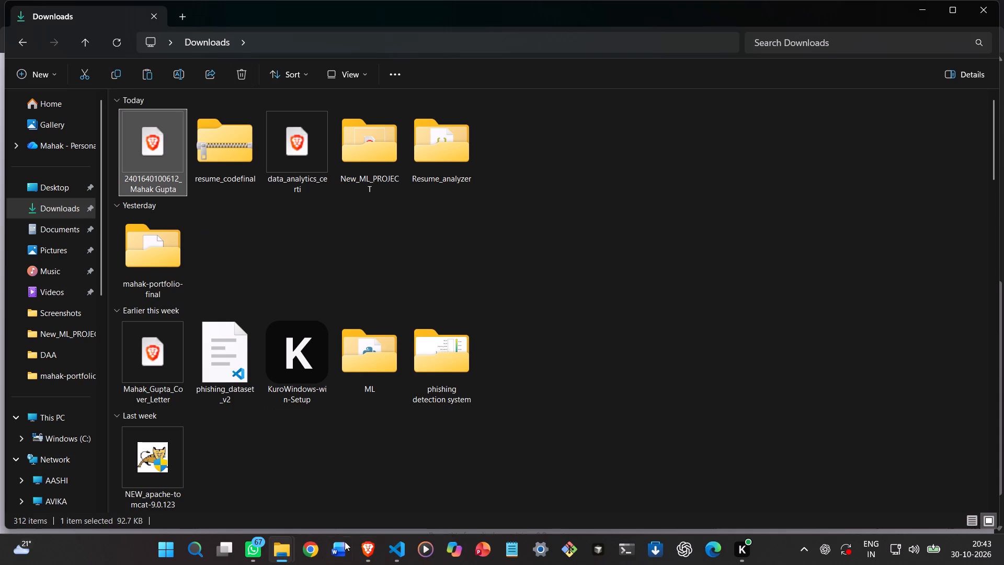
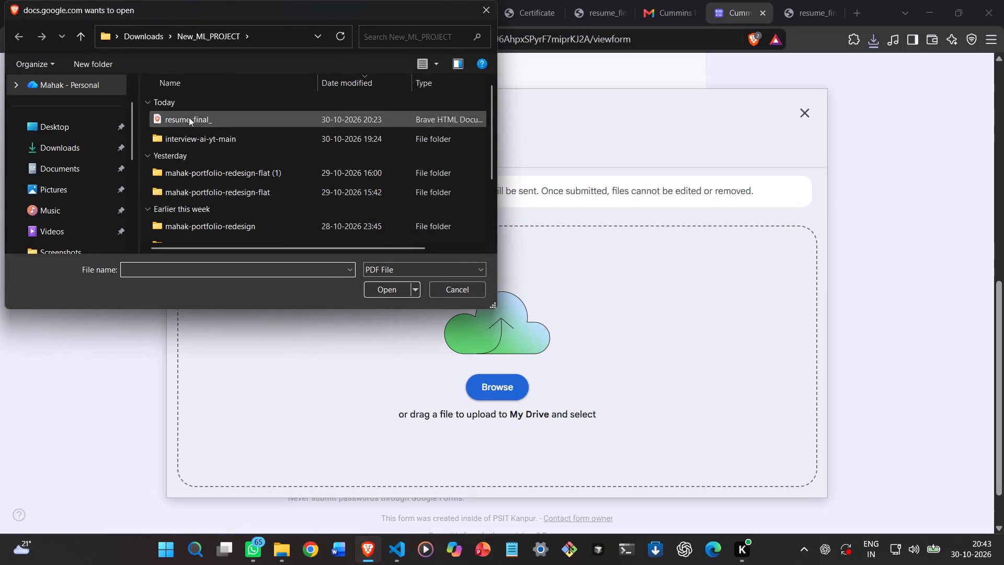
Upload the resume PDF named with the roll number and full name from the Downloads folder to the updated resume question.
click(63, 133)
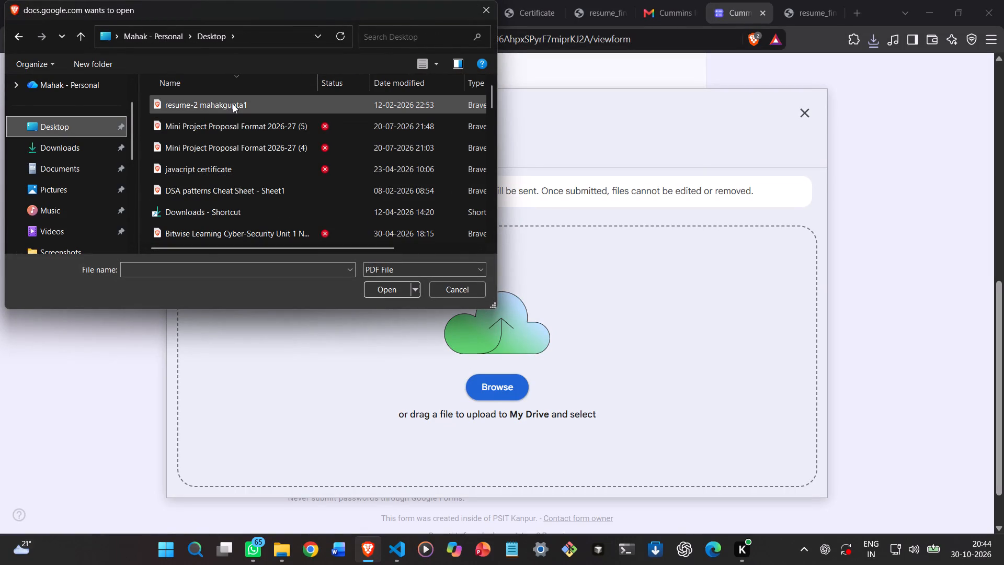
scroll(230, 187, down, 1)
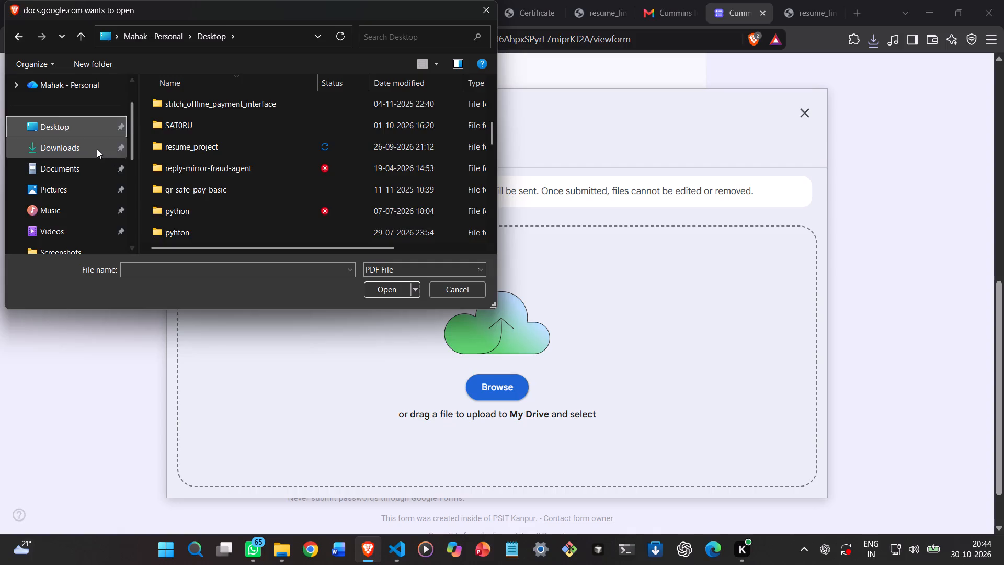
click(97, 149)
click(213, 120)
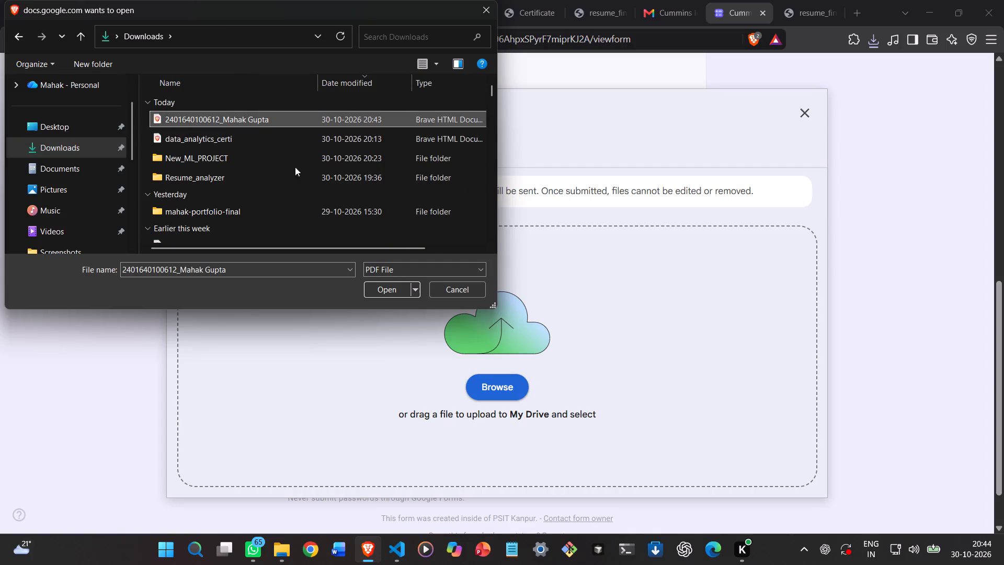
click(393, 289)
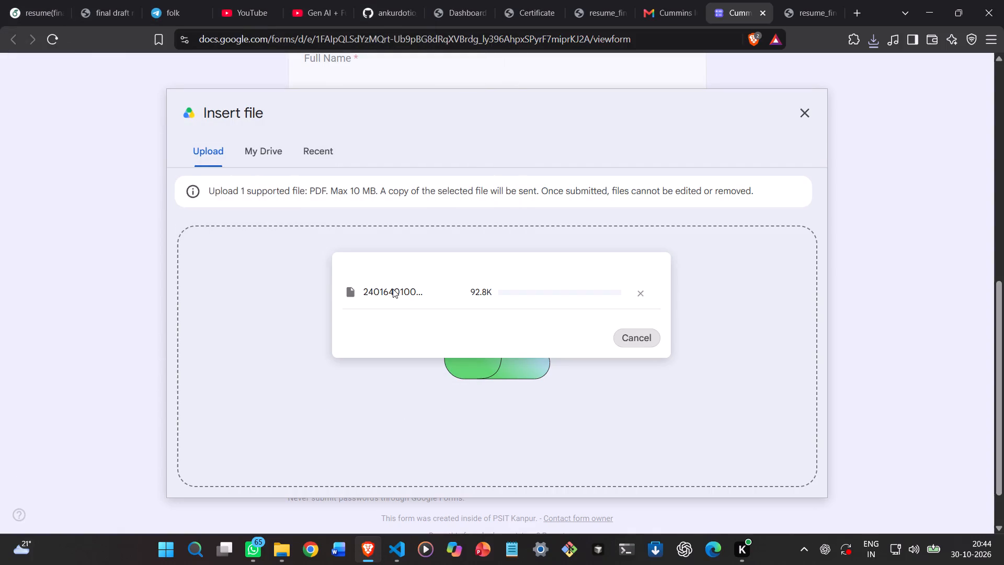
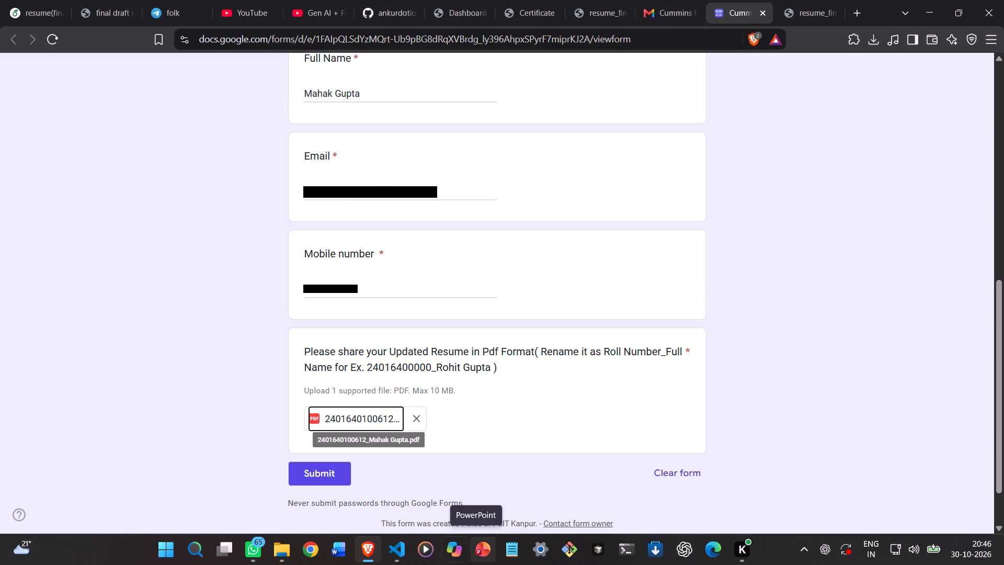
In the Overleaf resume, remove C from the Languages line under Technical Skills and recompile the PDF.
click(30, 7)
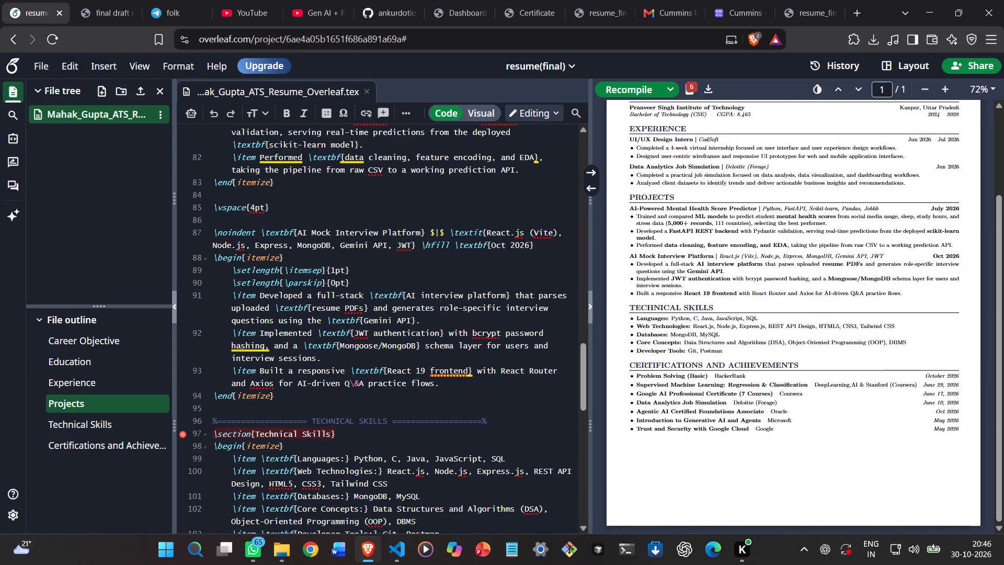
scroll(496, 254, up, 7)
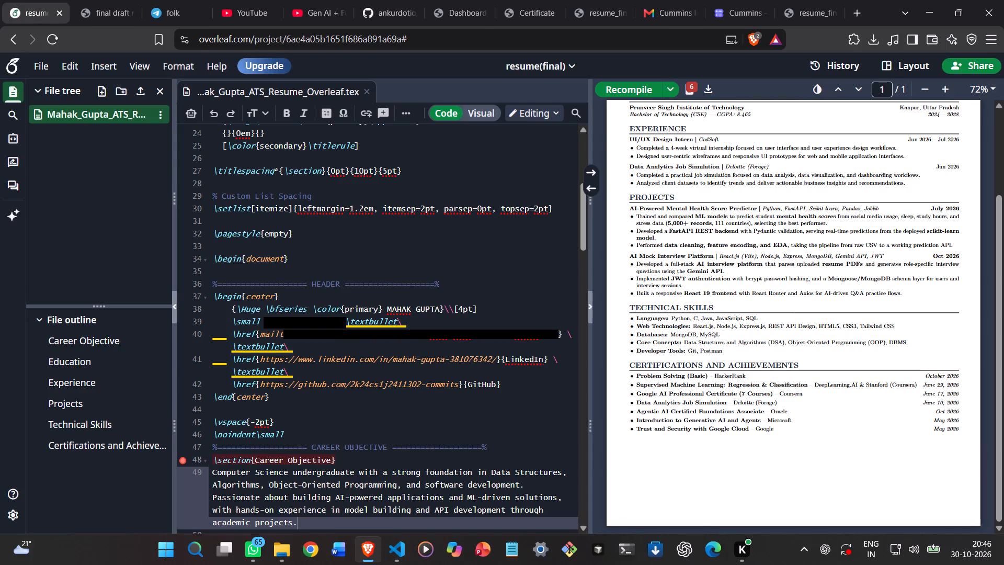
scroll(385, 331, down, 2)
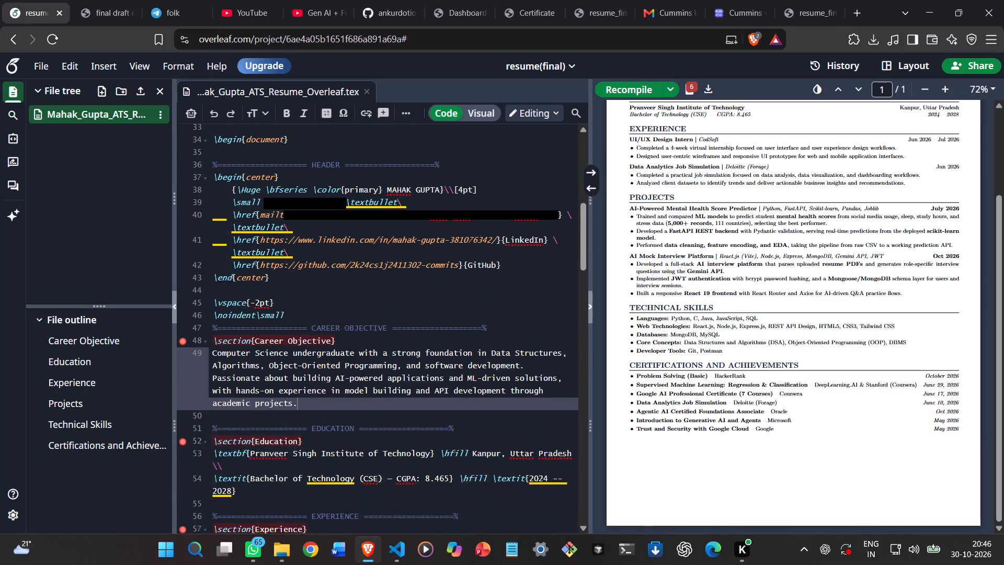
scroll(385, 331, down, 4)
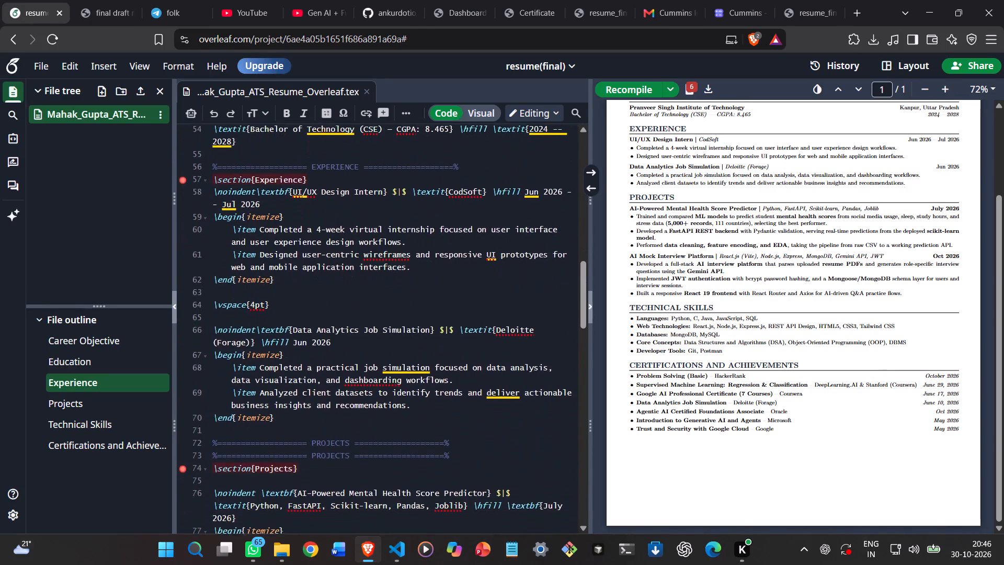
scroll(385, 331, down, 3)
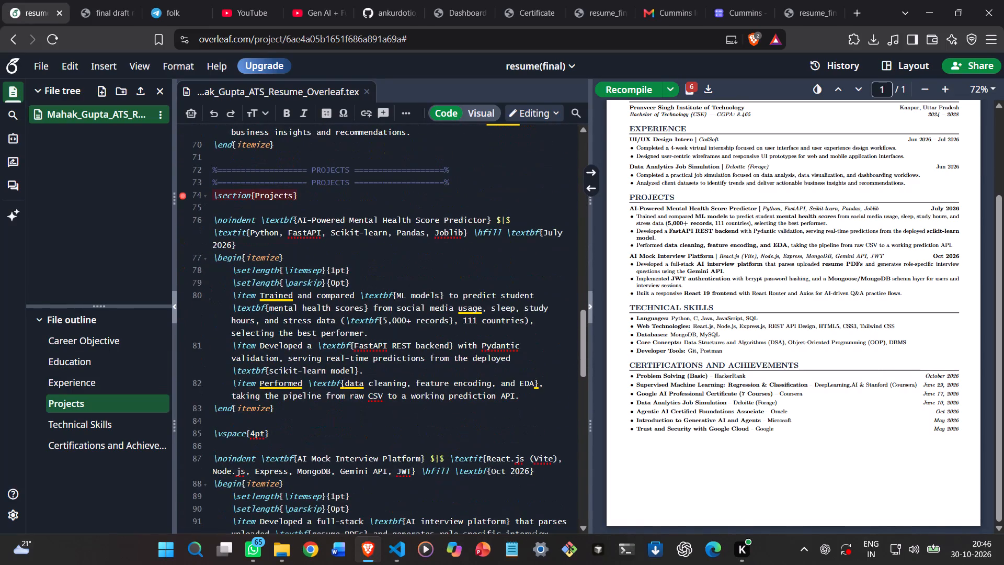
scroll(385, 331, down, 1)
scroll(326, 405, down, 3)
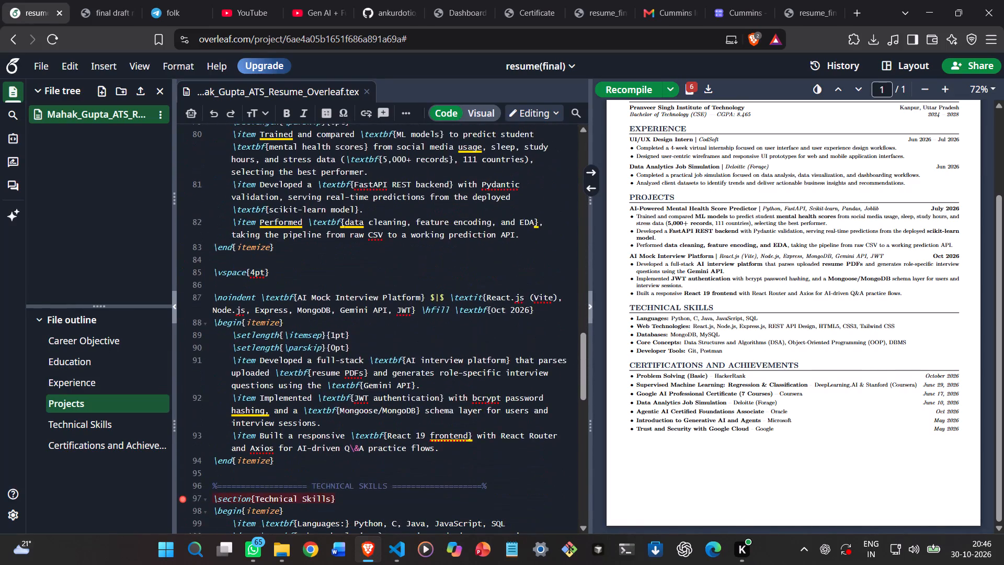
scroll(326, 405, down, 1)
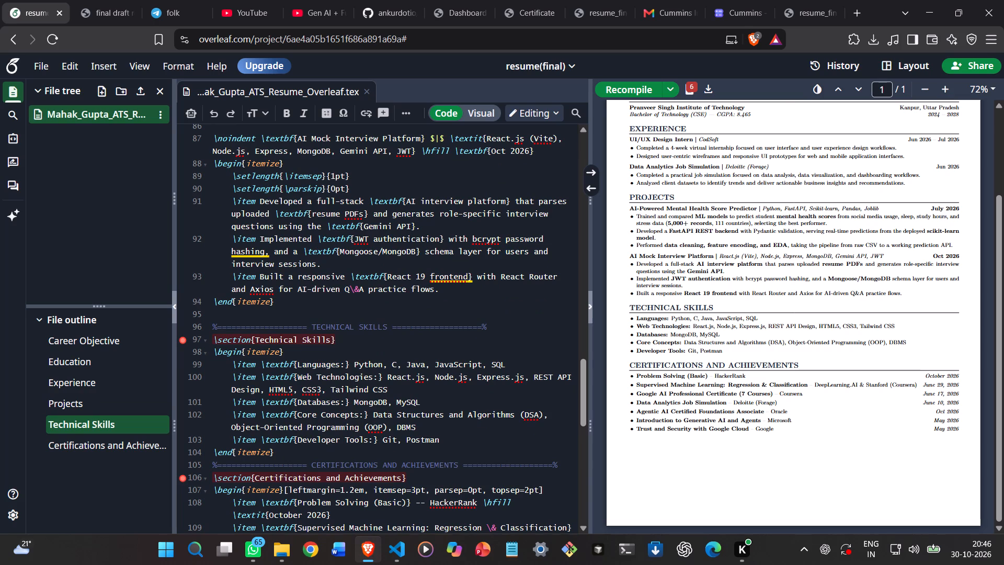
click(397, 365)
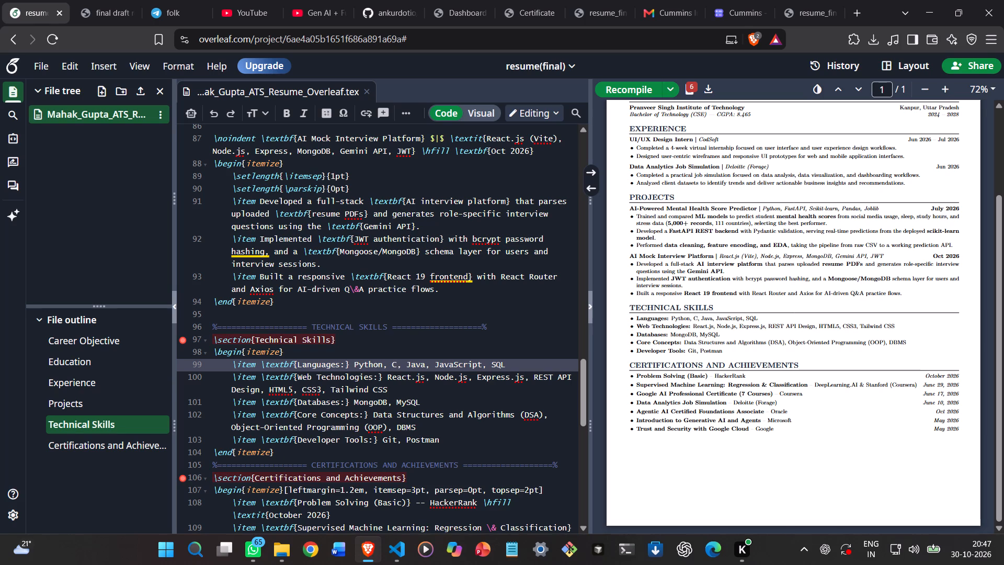
click(400, 364)
key(BackSpace)
key(BackSpace)
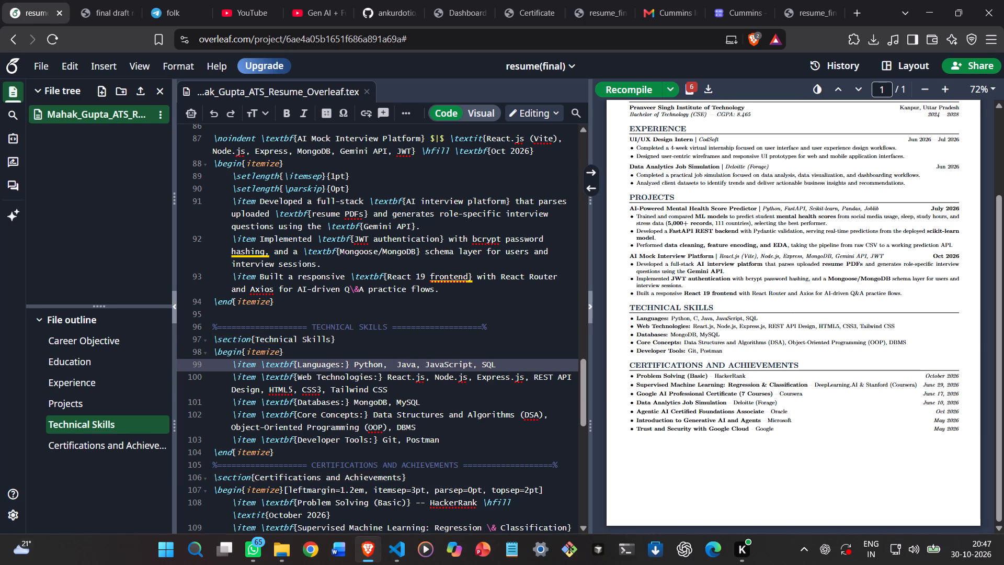
click(395, 365)
key(BackSpace)
key(BackSpace)
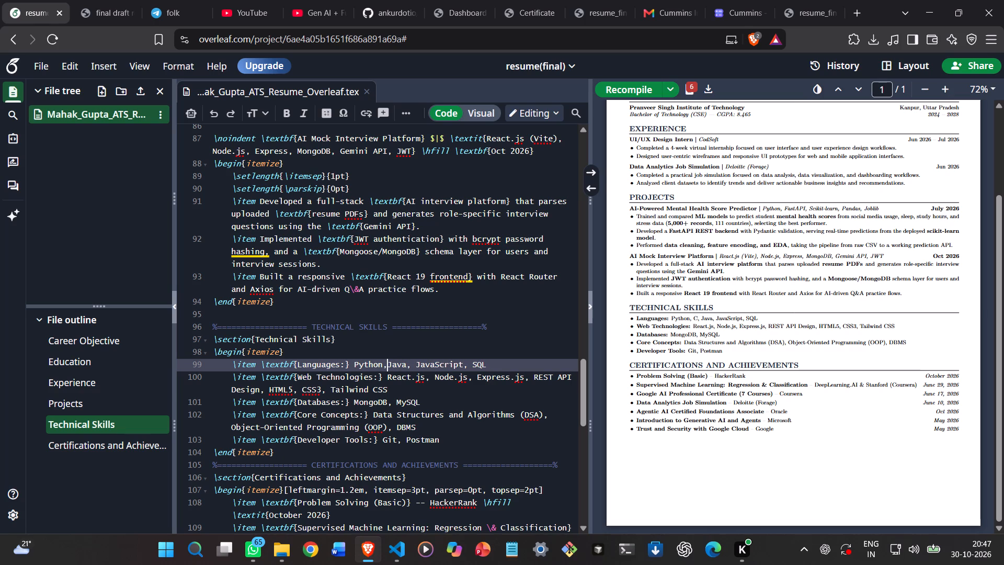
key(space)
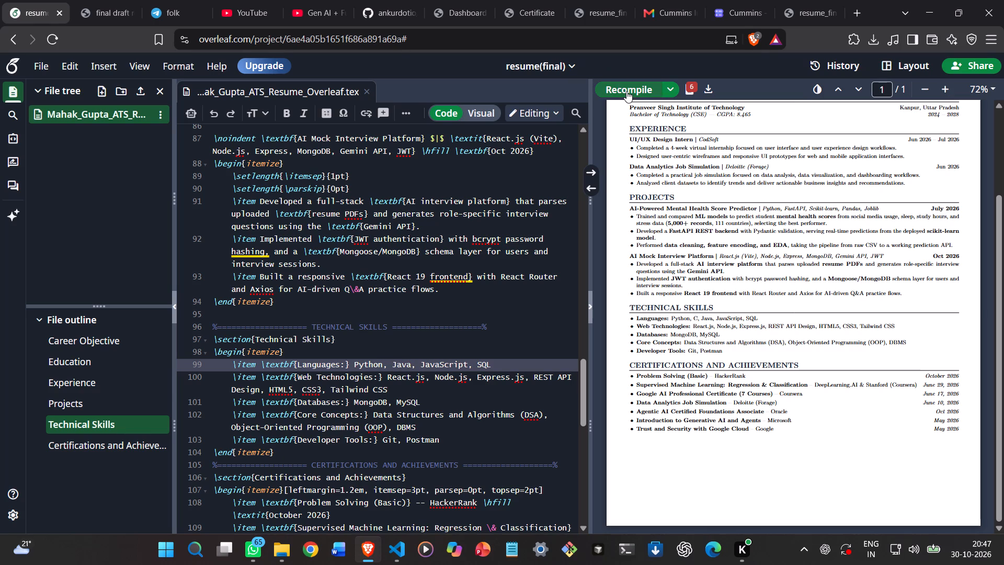
click(626, 91)
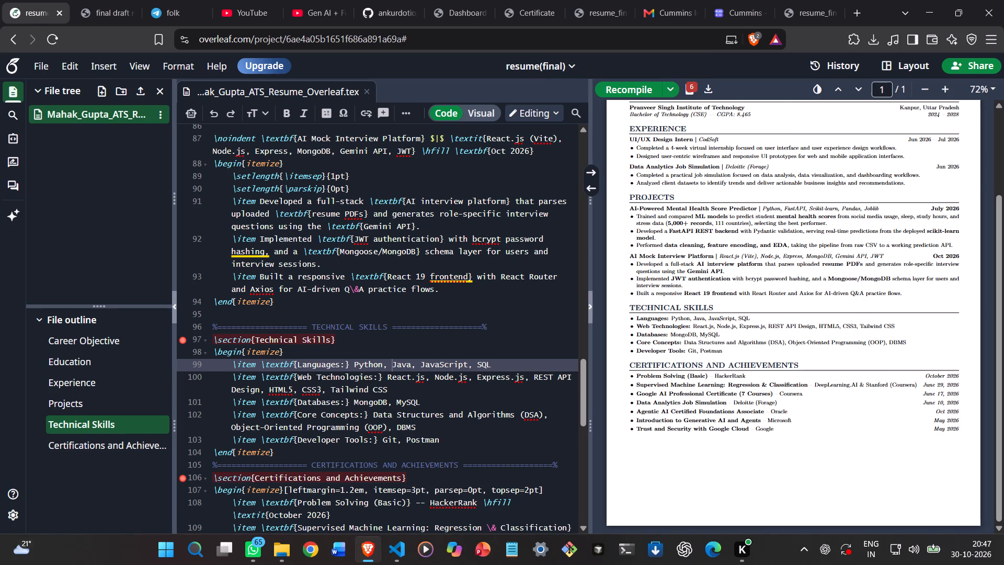
Download the recompiled PDF, choosing the Desktop folder and naming the file with the roll number, an underscore and the full name.
click(709, 86)
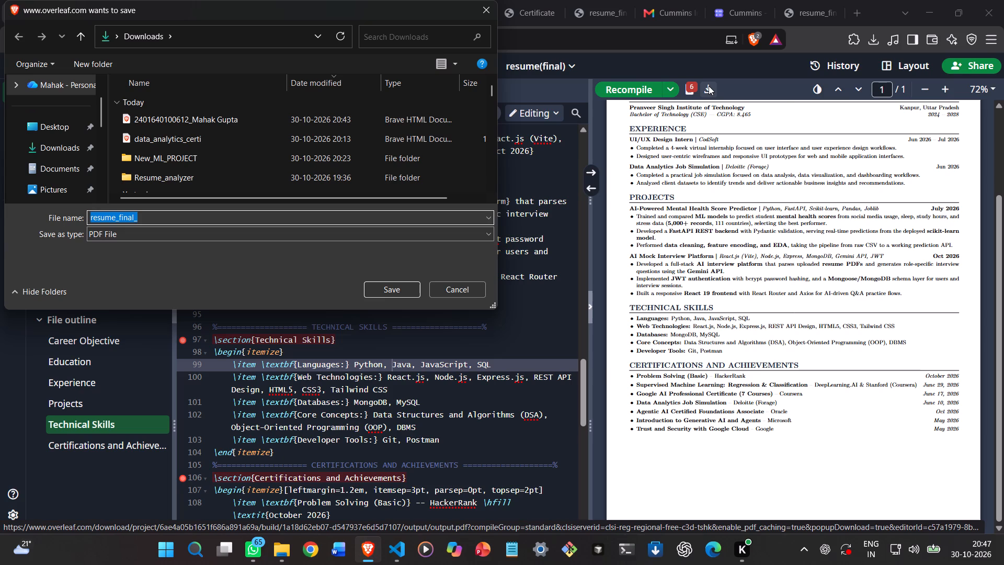
click(162, 222)
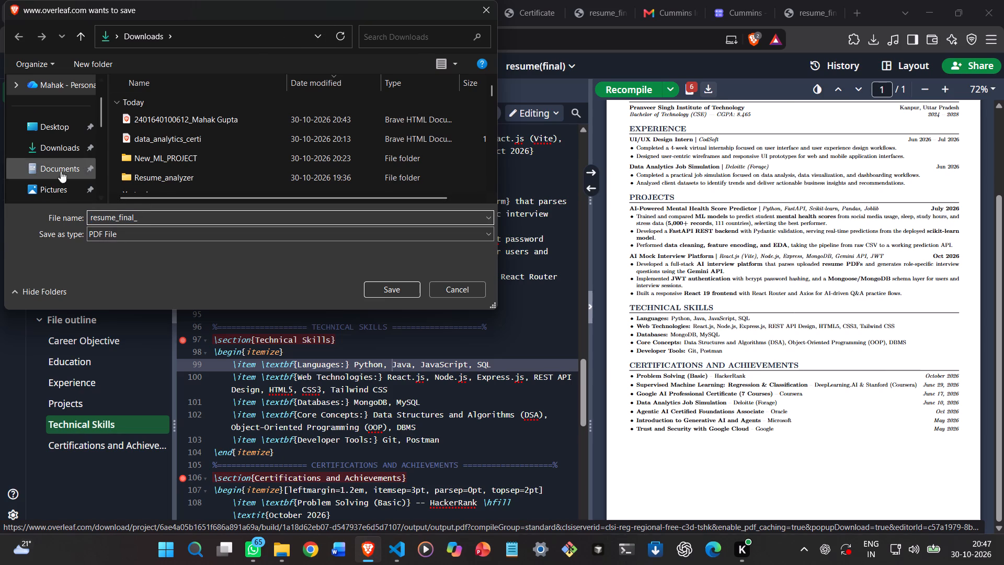
double_click(60, 135)
click(158, 219)
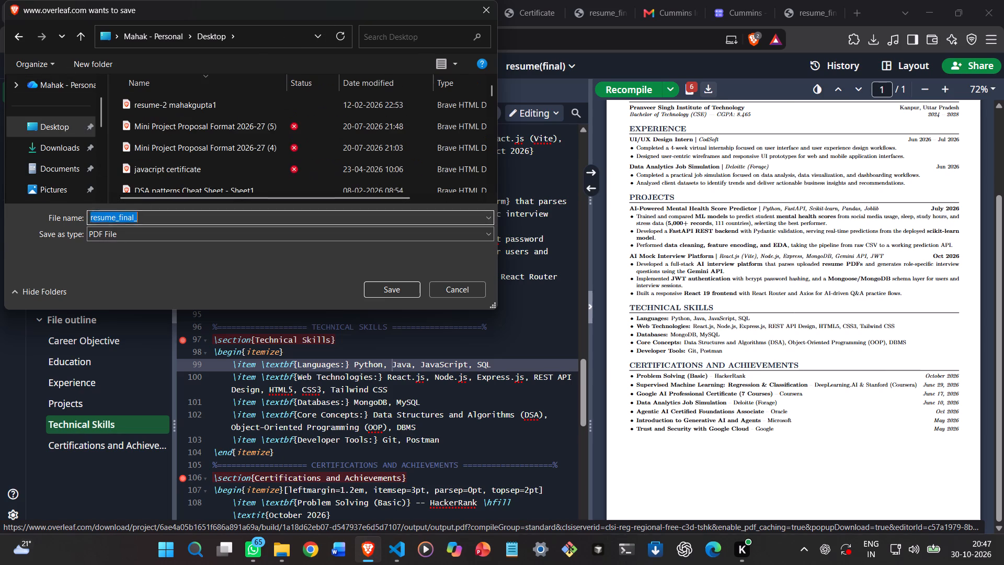
key(BackSpace)
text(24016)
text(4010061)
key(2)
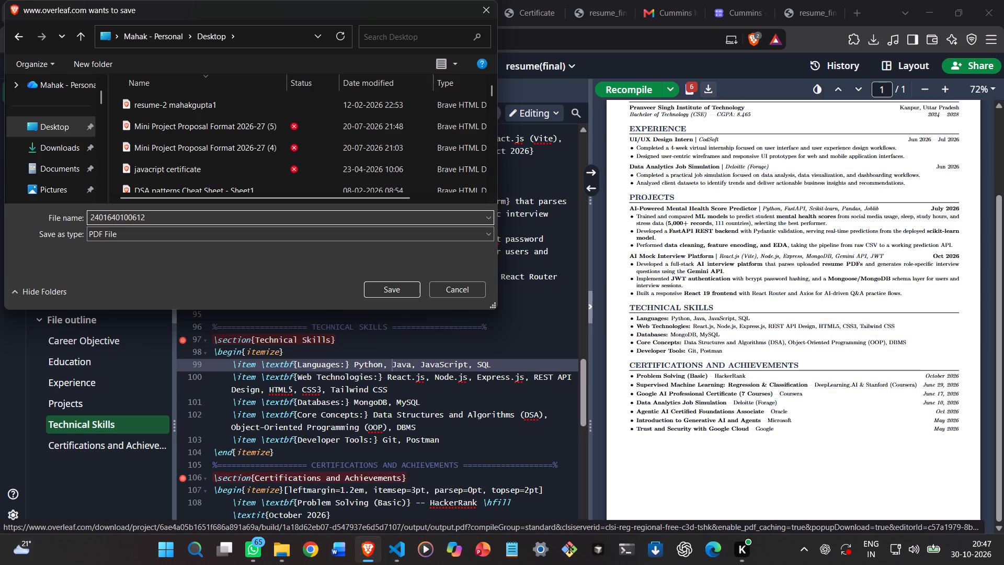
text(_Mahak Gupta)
In File Explorer, delete the old resume PDF named with the roll number and full name from the Downloads folder.
click(277, 558)
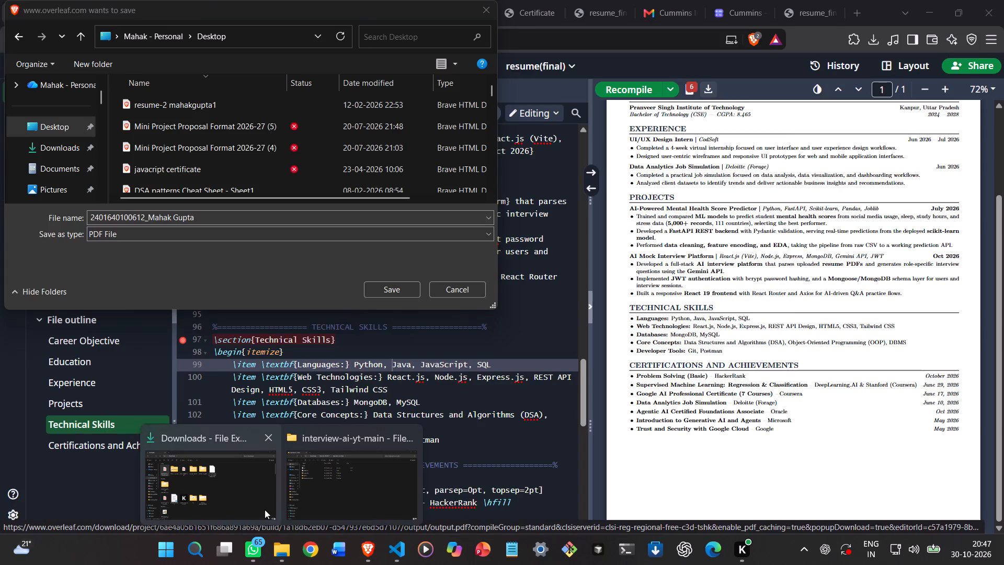
click(242, 491)
click(147, 154)
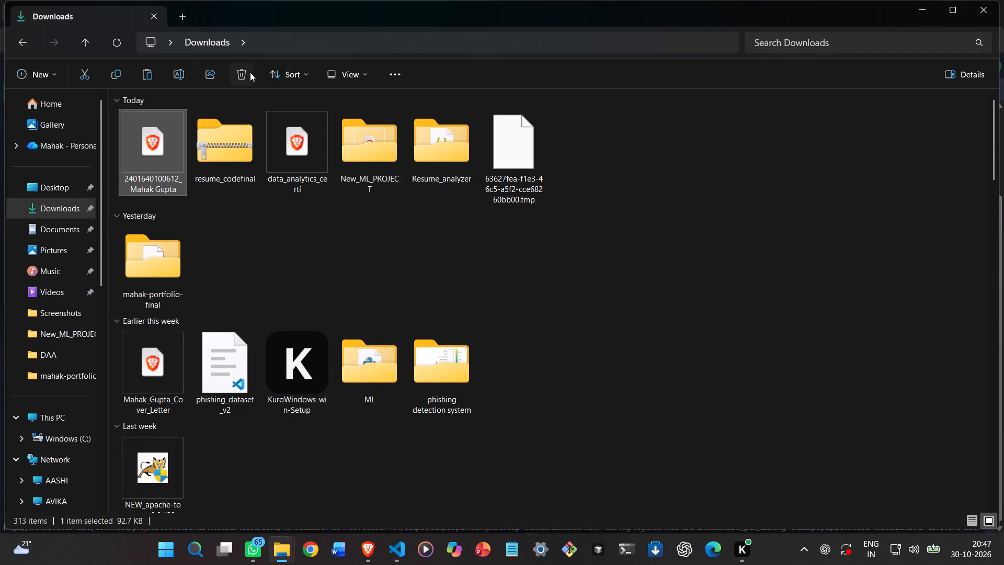
click(248, 72)
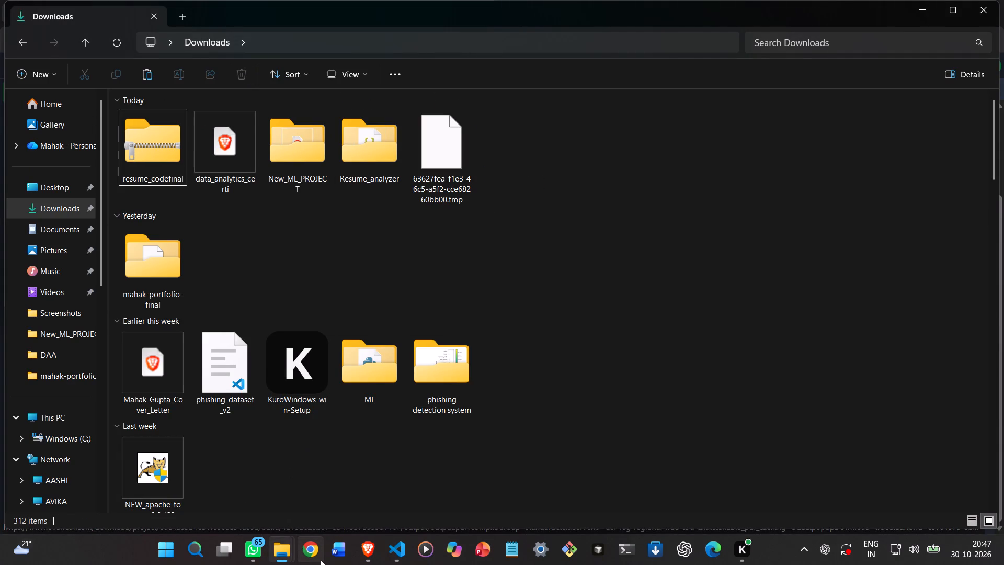
Switch back to the browser and save the renamed resume PDF to the Desktop.
click(374, 556)
click(406, 290)
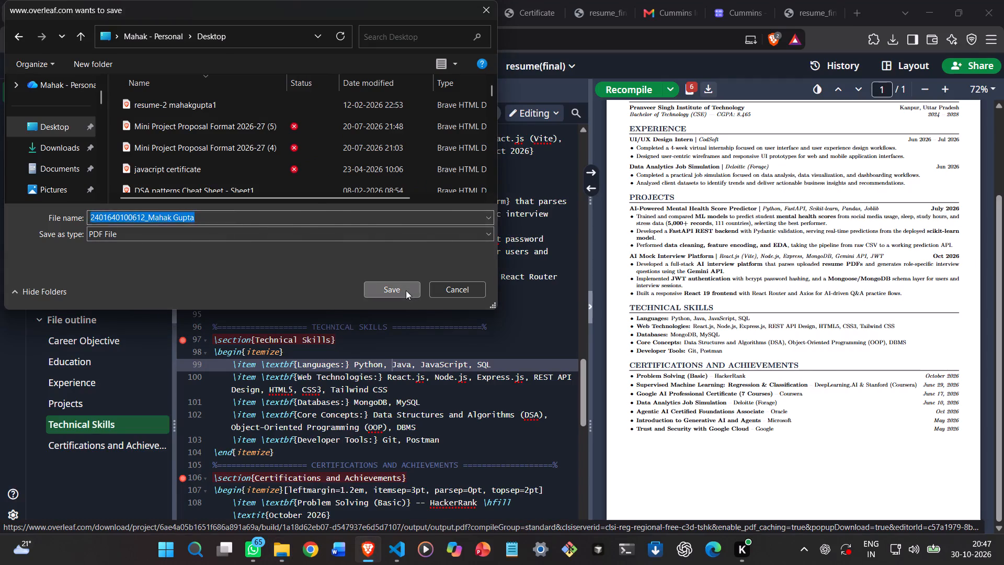
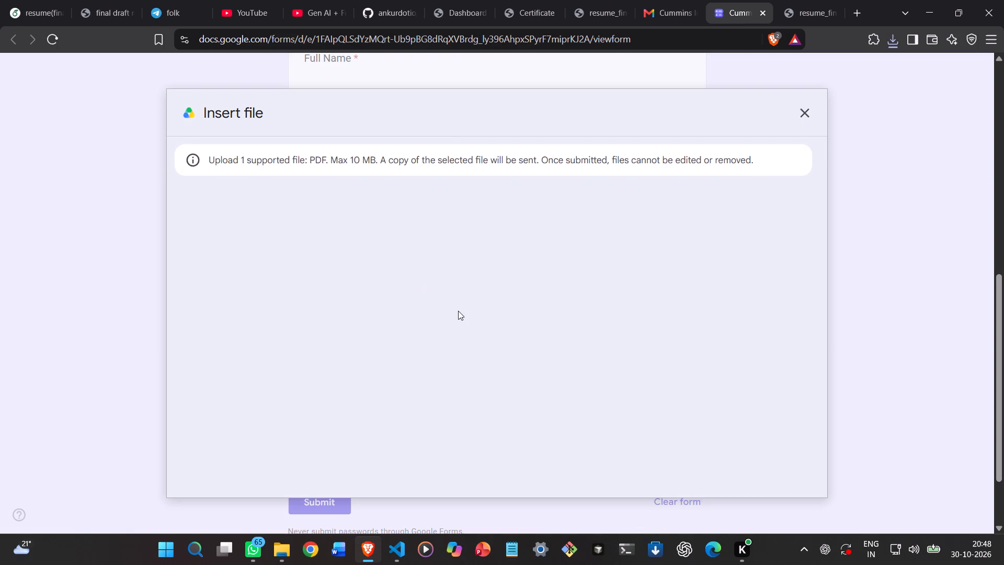
Search the Desktop and Downloads folders for the renamed resume PDF while choosing the form's upload file.
click(497, 378)
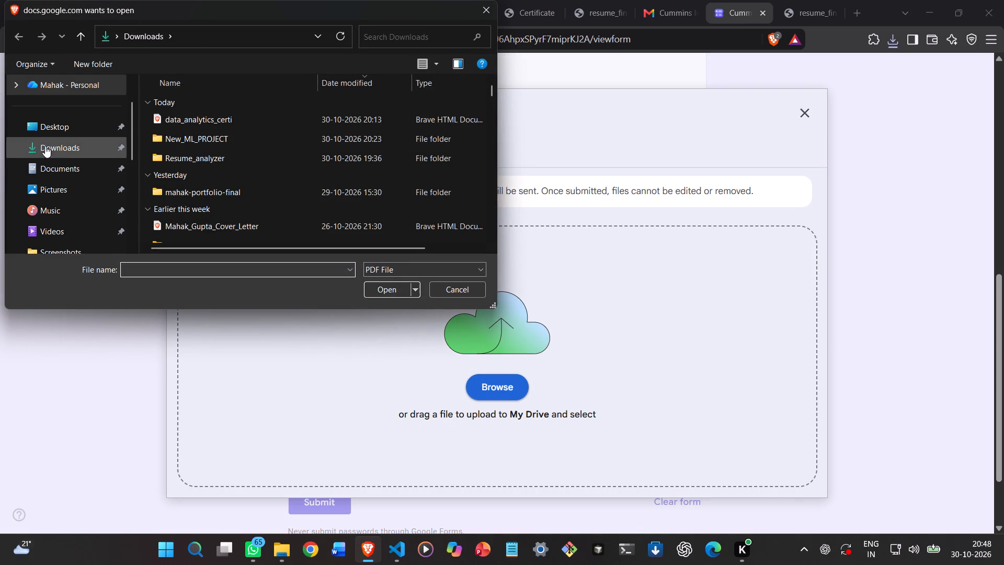
double_click(46, 129)
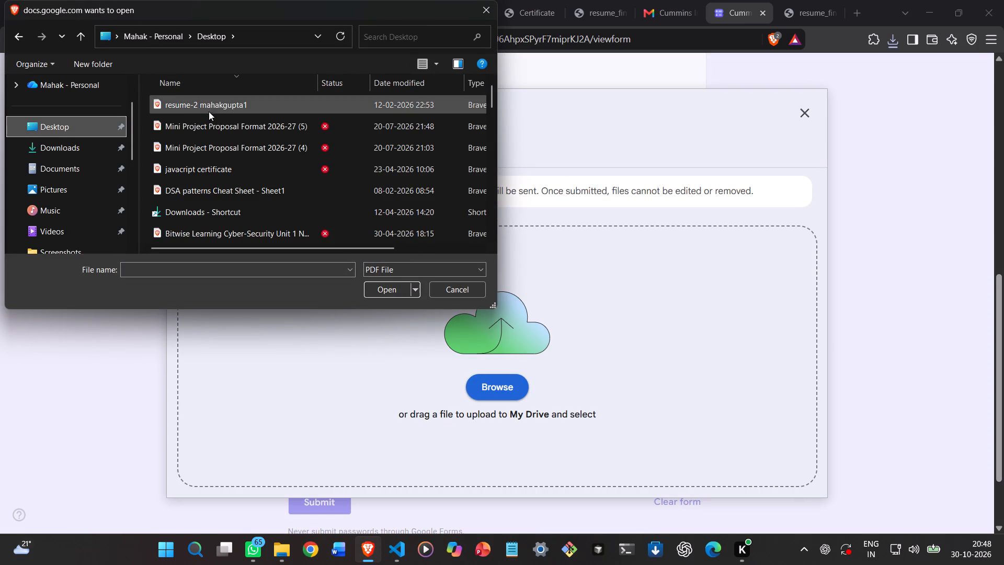
scroll(219, 120, up, 5)
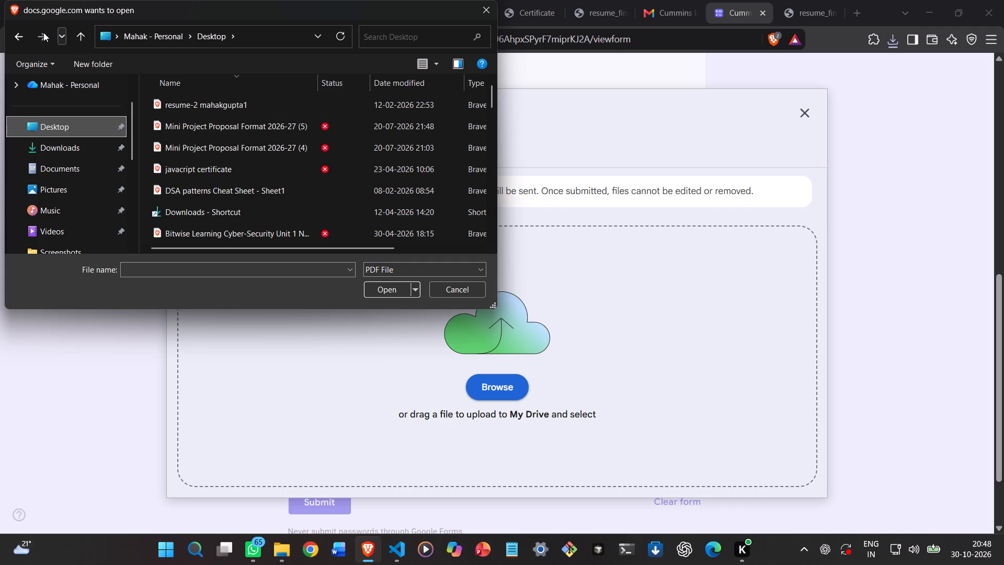
scroll(220, 164, up, 5)
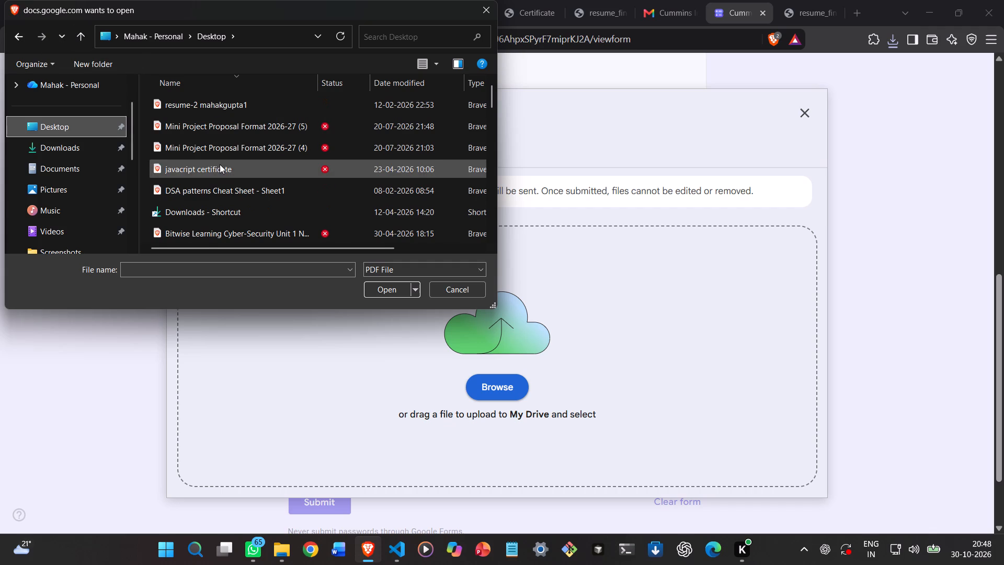
click(75, 149)
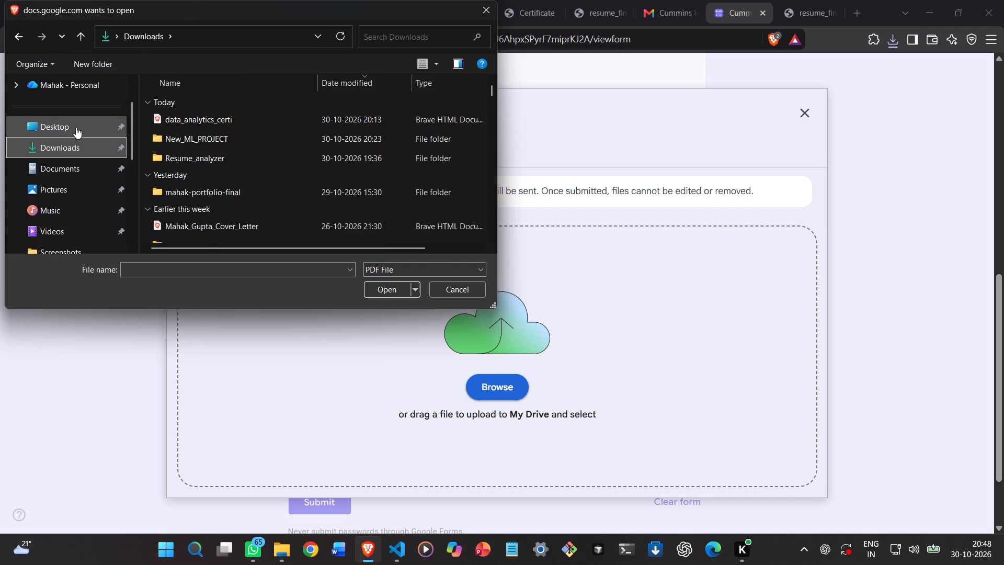
click(76, 119)
scroll(182, 141, up, 5)
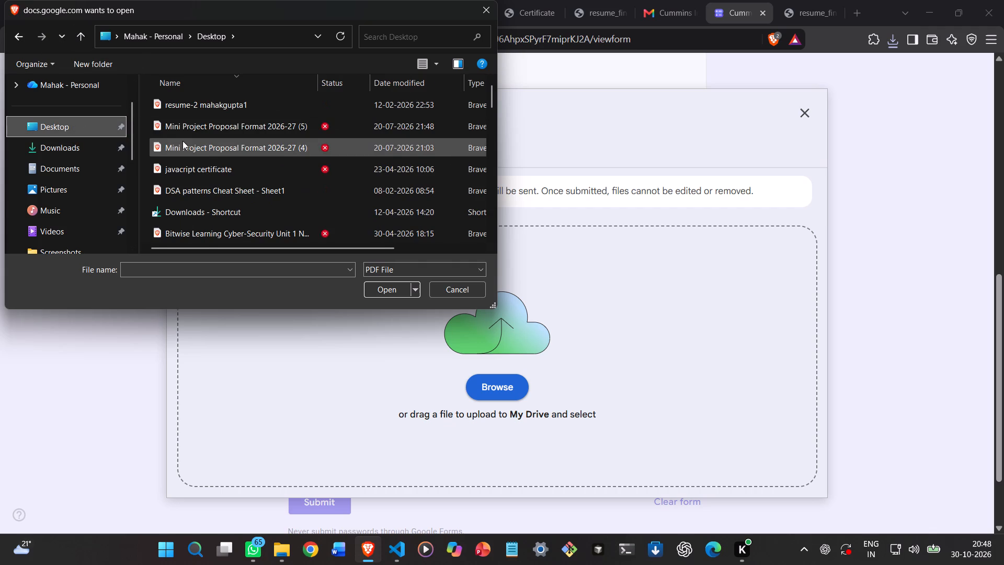
click(77, 127)
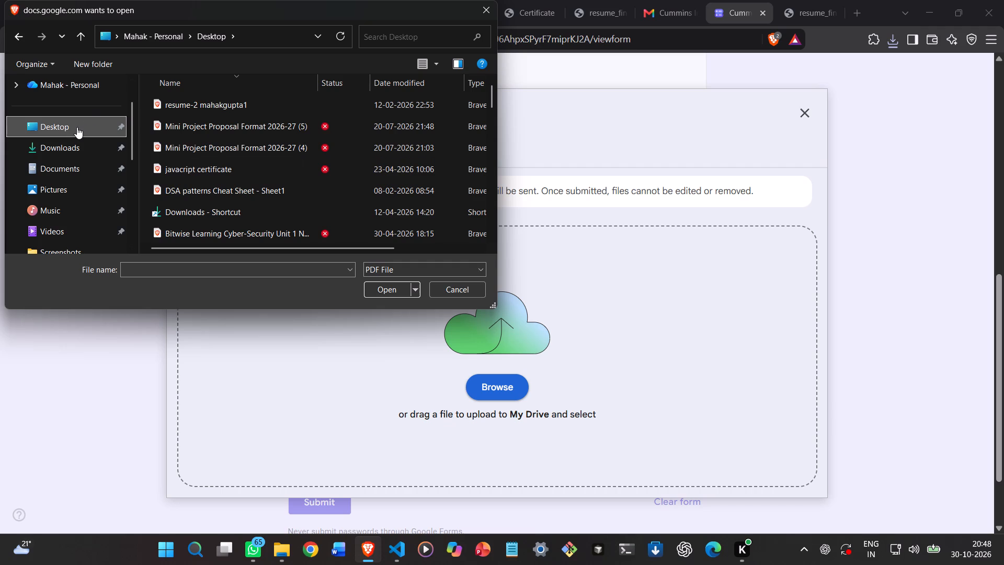
click(492, 0)
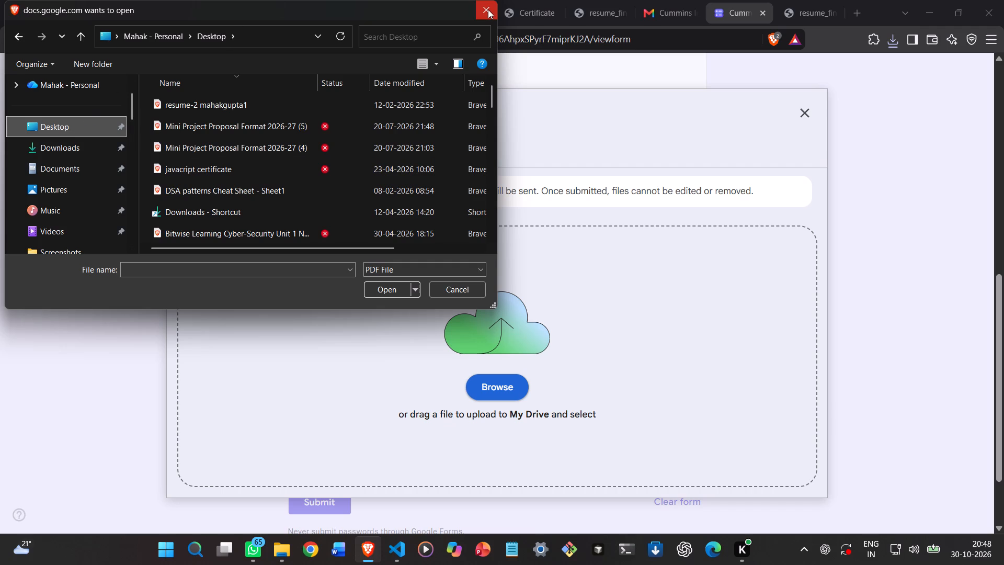
click(488, 9)
Download the compiled resume PDF from Overleaf into the Downloads folder, named with the roll number, an underscore and the full name.
click(35, 15)
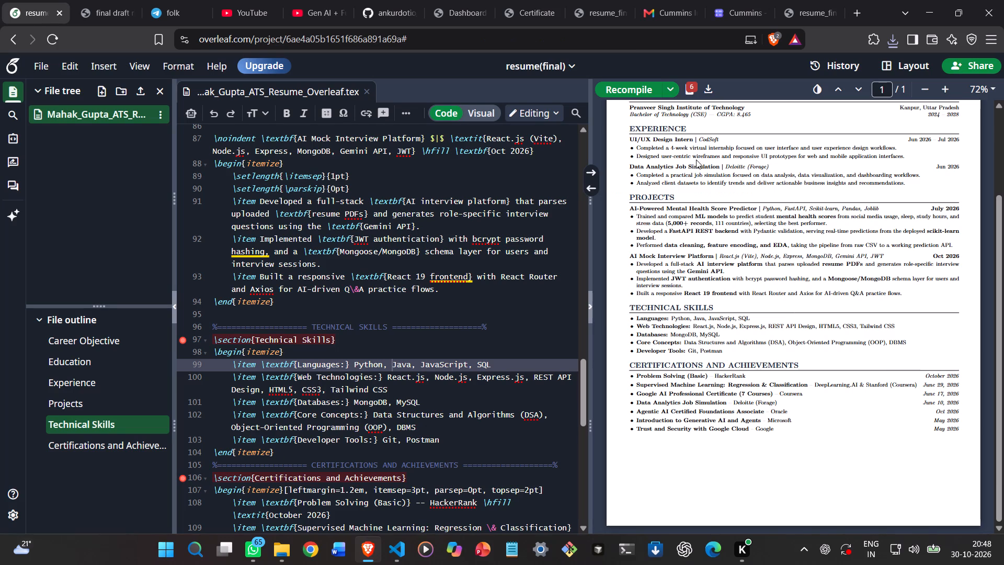
click(705, 91)
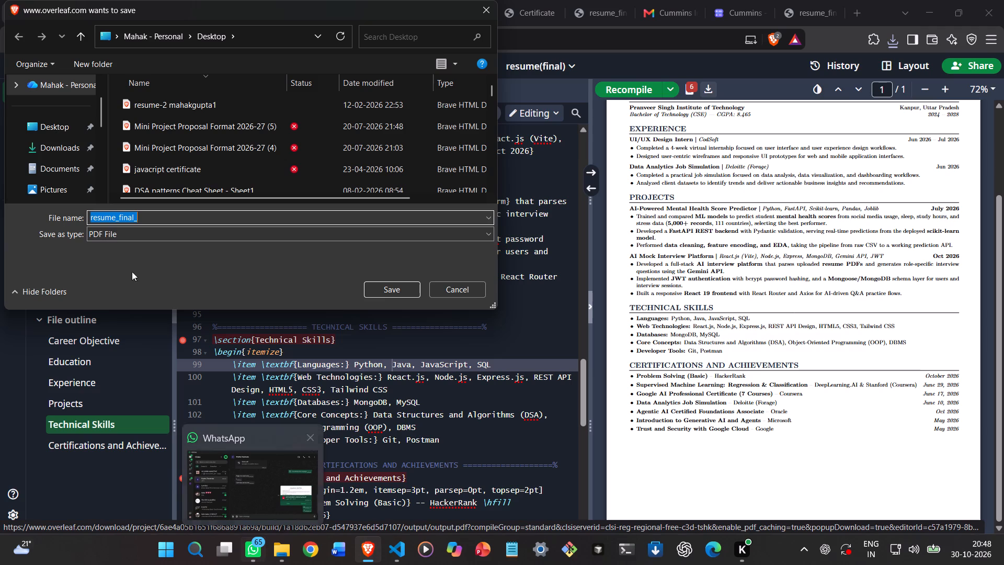
double_click(58, 145)
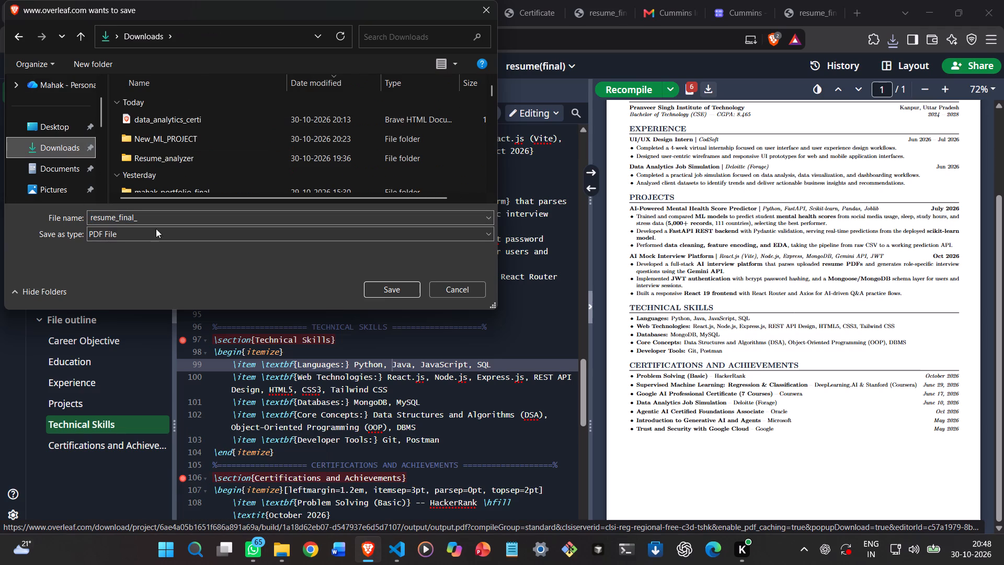
click(172, 214)
key(BackSpace)
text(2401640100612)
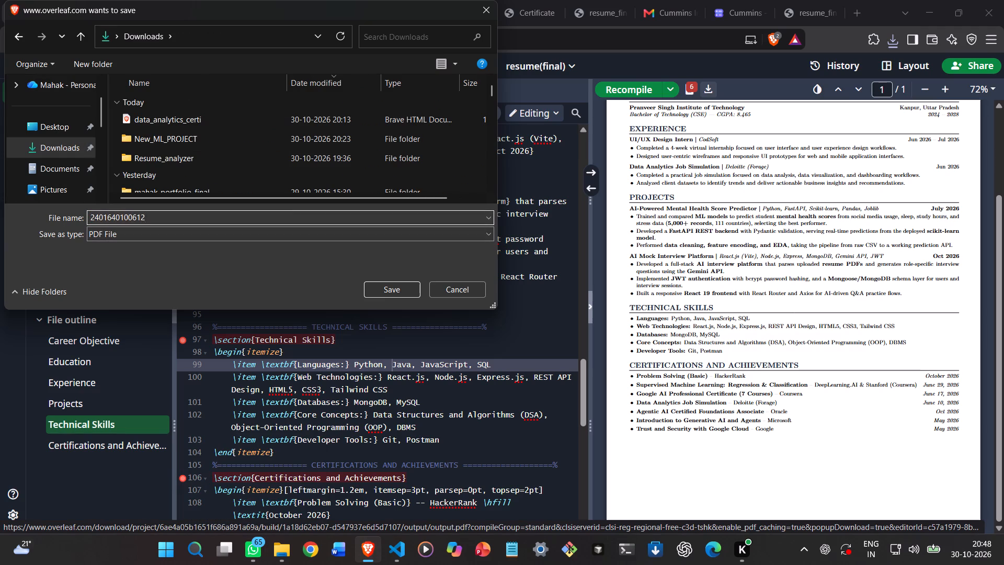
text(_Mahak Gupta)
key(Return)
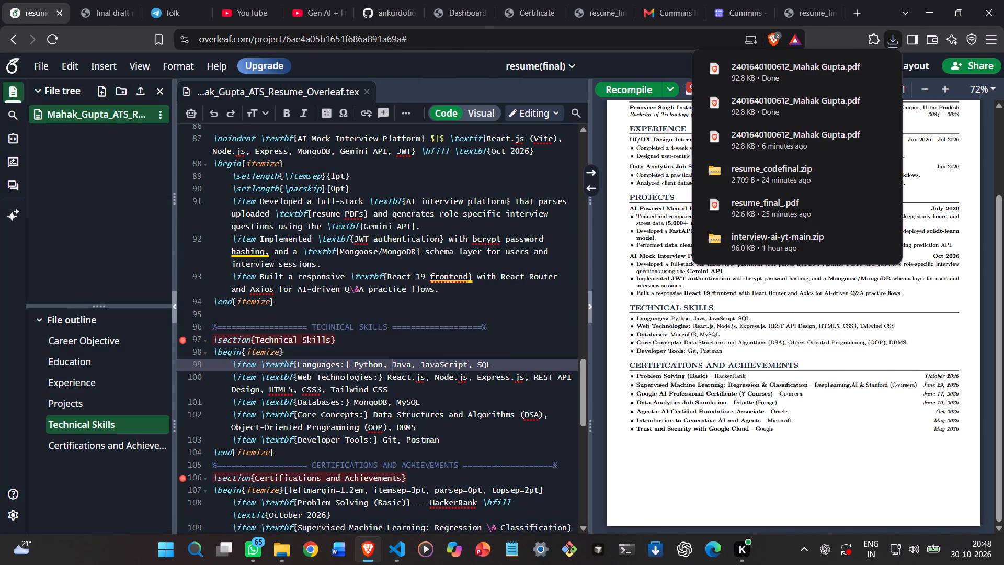
In the Cummins - Resume Required form, upload the renamed resume PDF from the Downloads folder.
click(717, 14)
click(499, 383)
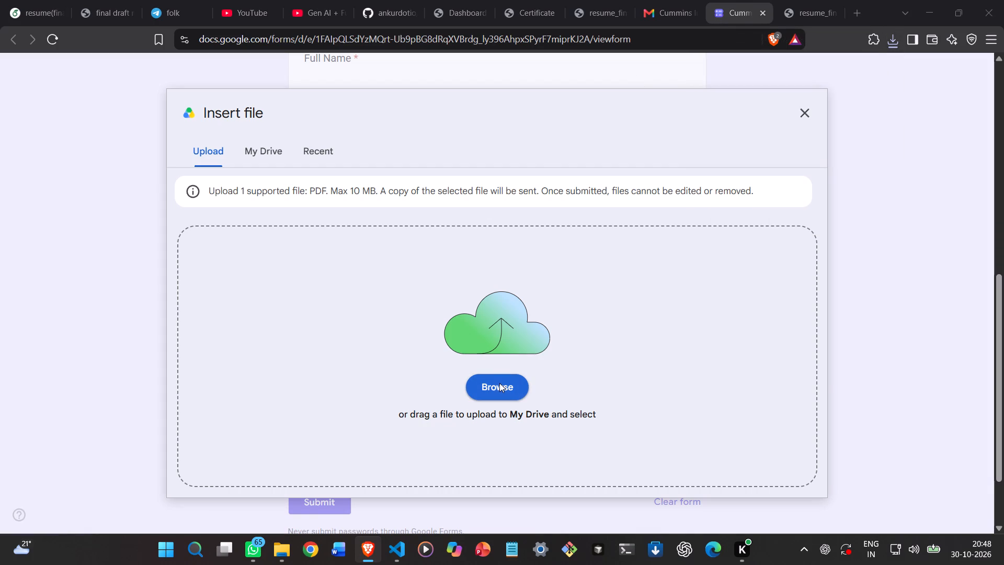
click(243, 120)
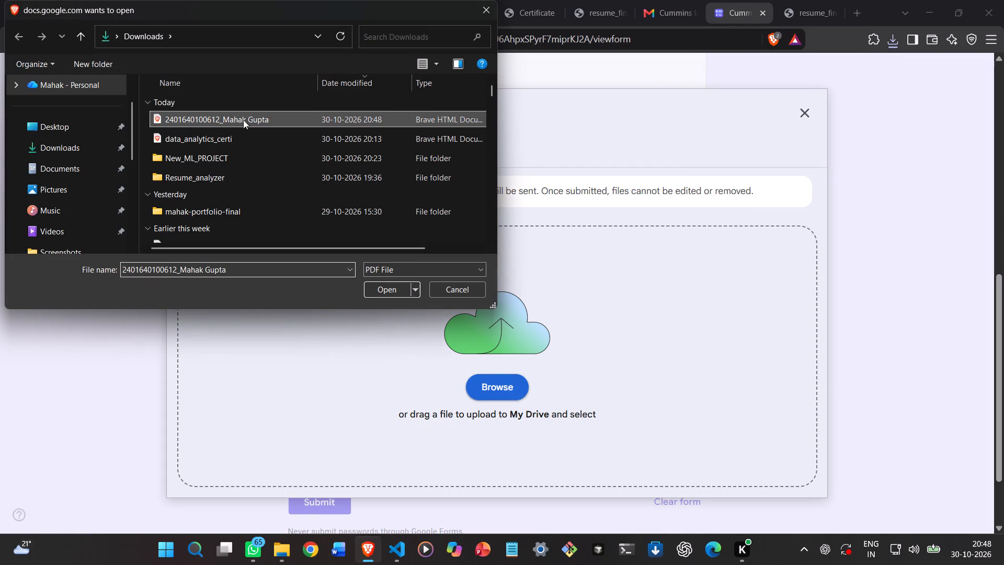
click(396, 290)
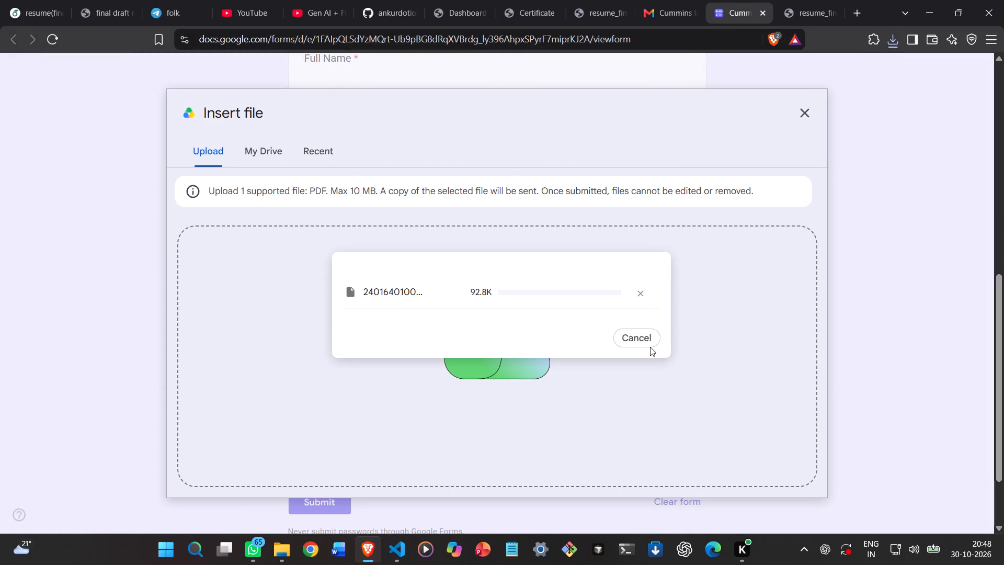
Open the resume PDF attached to the form, review its projects, skills and certifications, and return to the form.
click(309, 422)
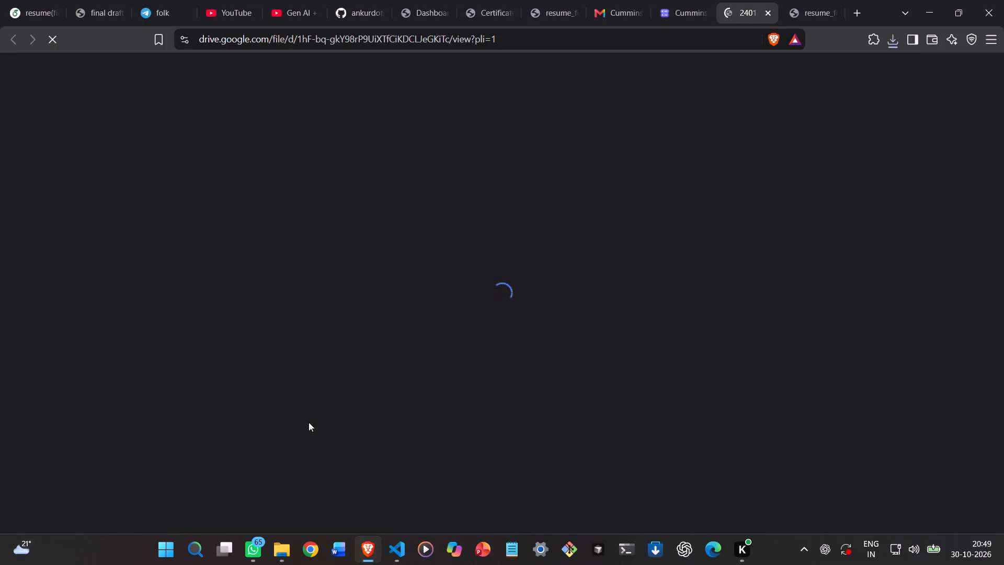
scroll(444, 318, down, 5)
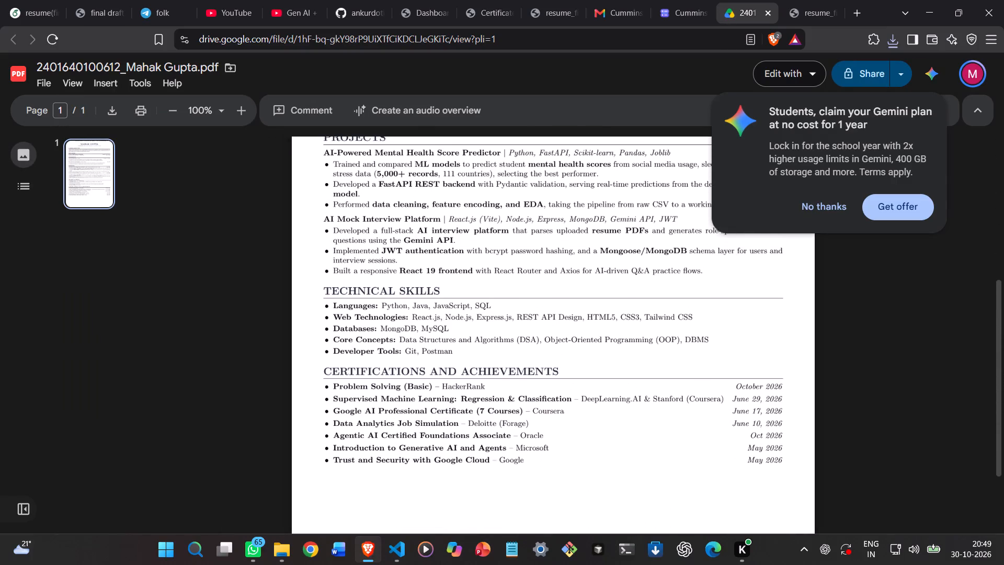
scroll(444, 318, up, 1)
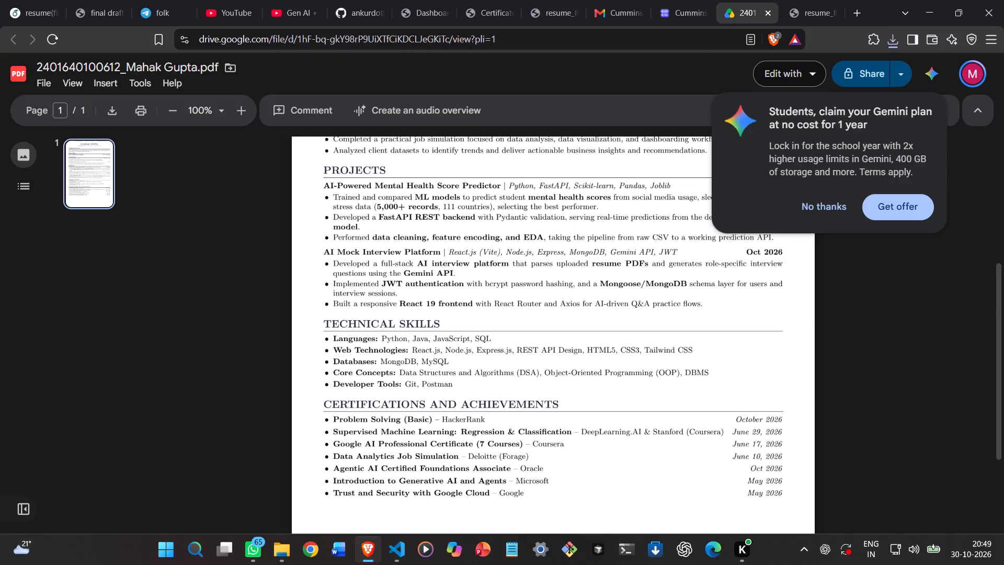
click(681, 3)
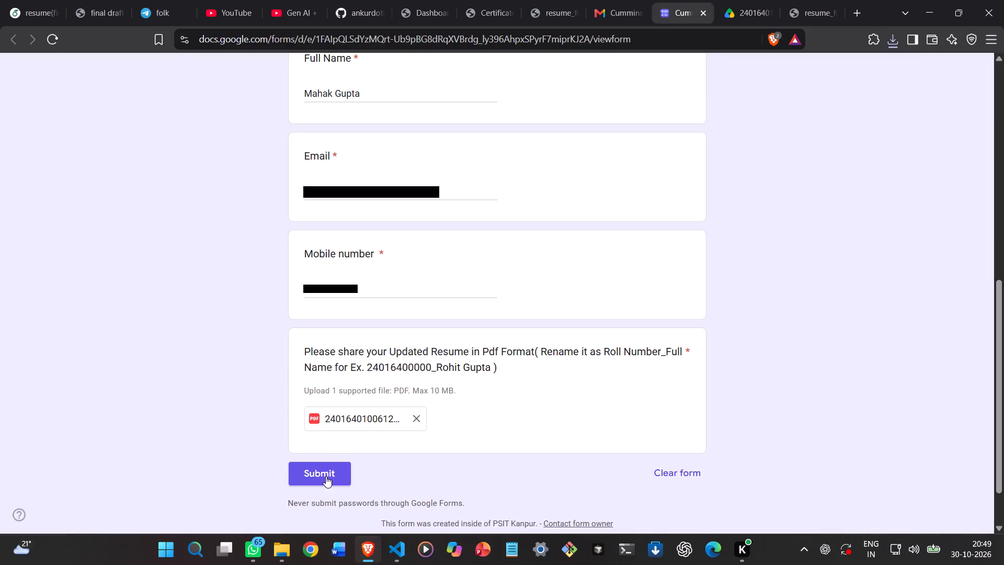
Try to submit the completed Cummins - Resume Required form with the renamed resume PDF attached.
scroll(406, 380, up, 8)
scroll(406, 380, down, 7)
click(315, 413)
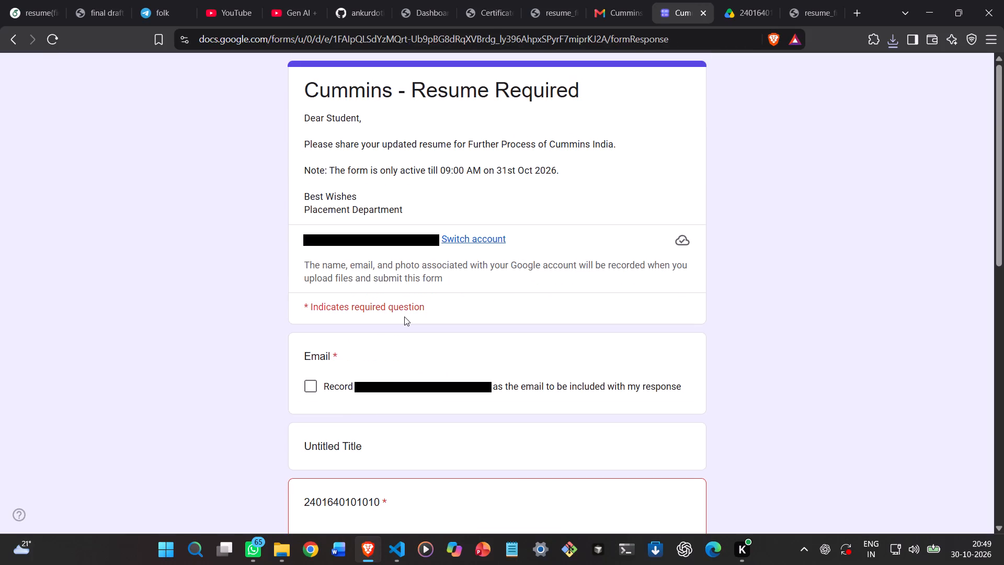
scroll(404, 317, down, 1)
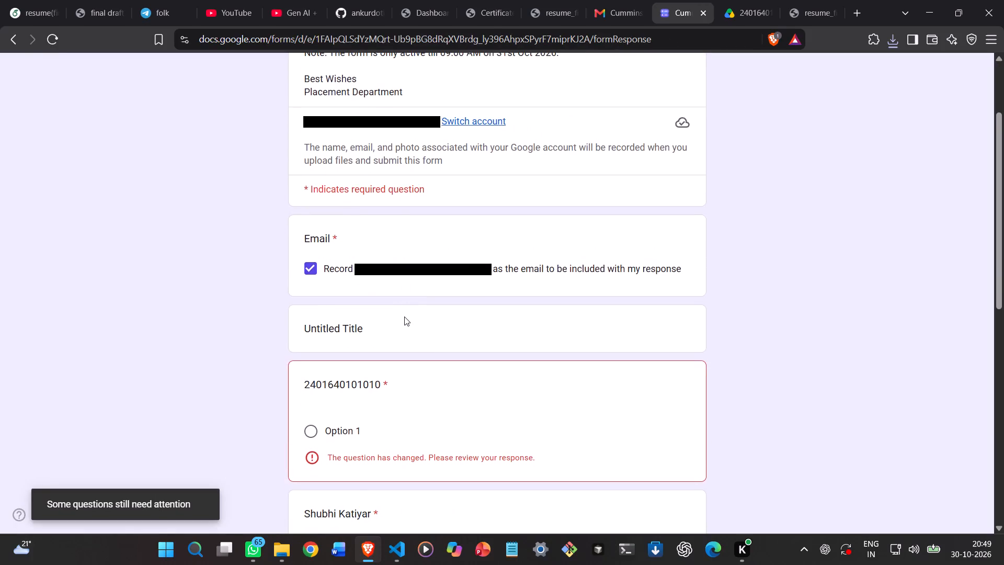
scroll(404, 317, down, 2)
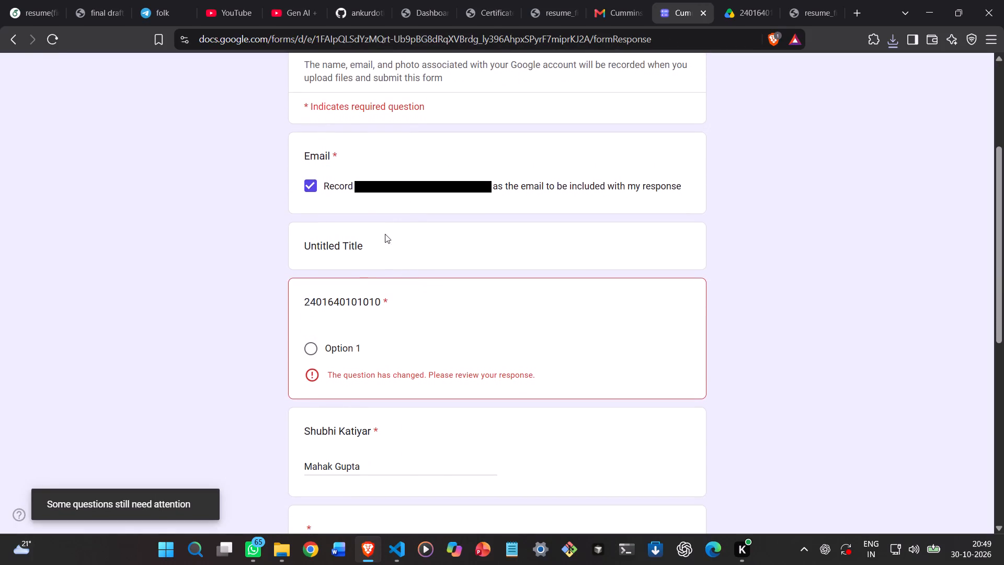
click(380, 243)
click(388, 302)
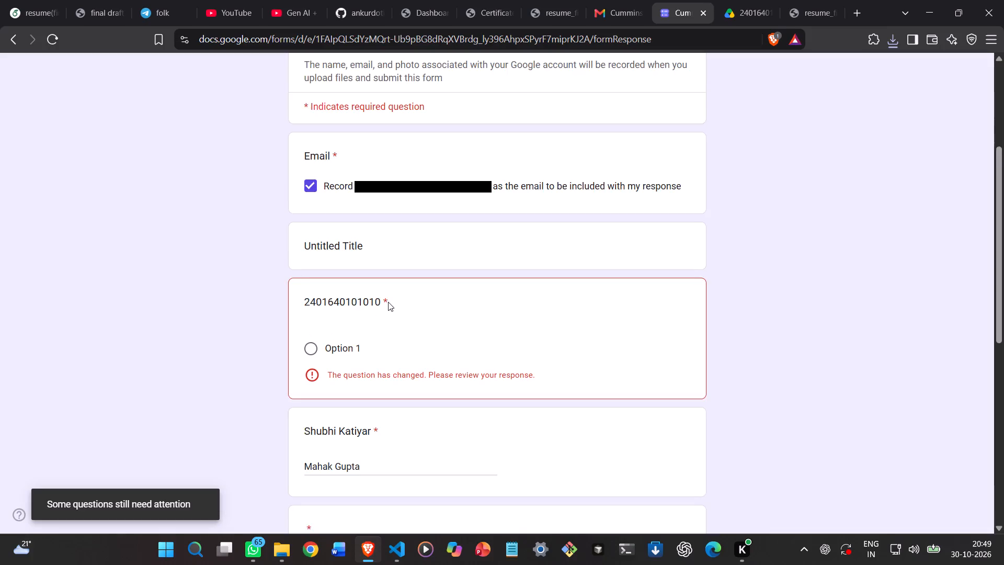
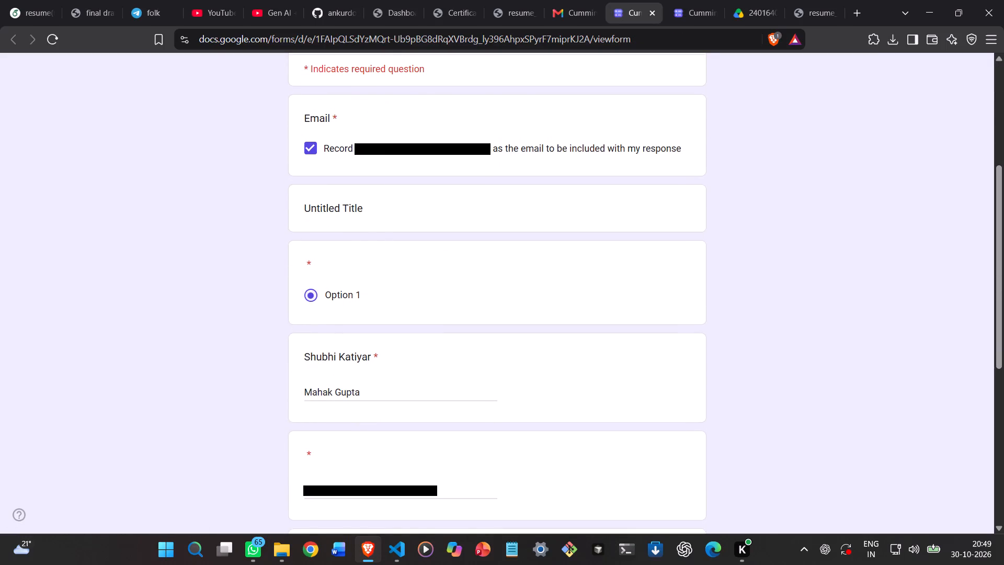
scroll(343, 358, down, 6)
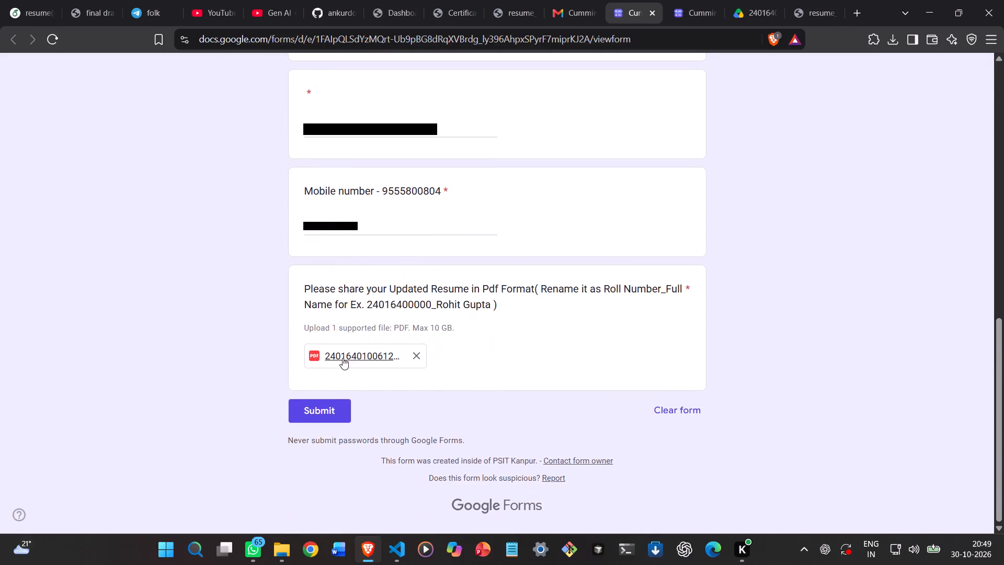
click(303, 358)
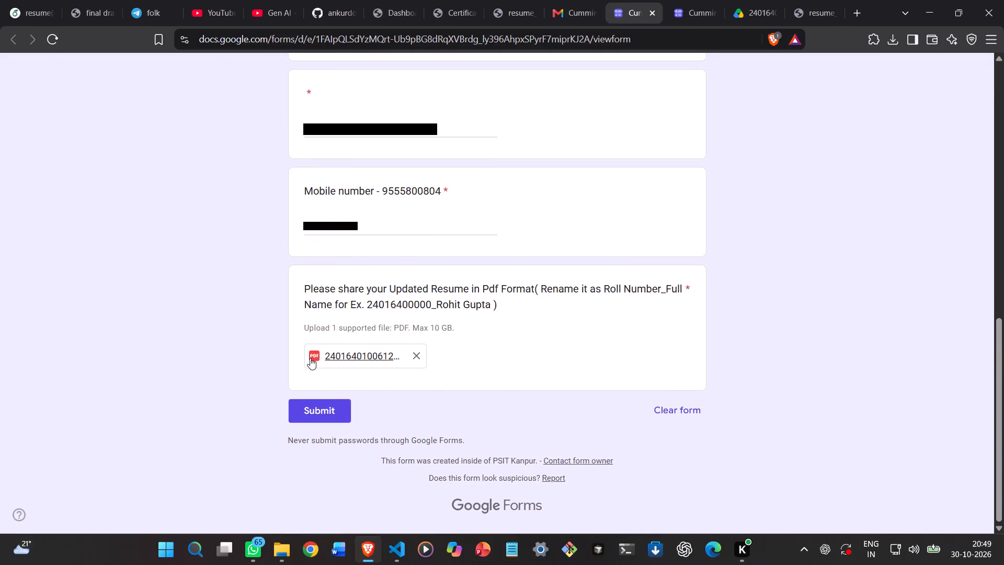
click(310, 358)
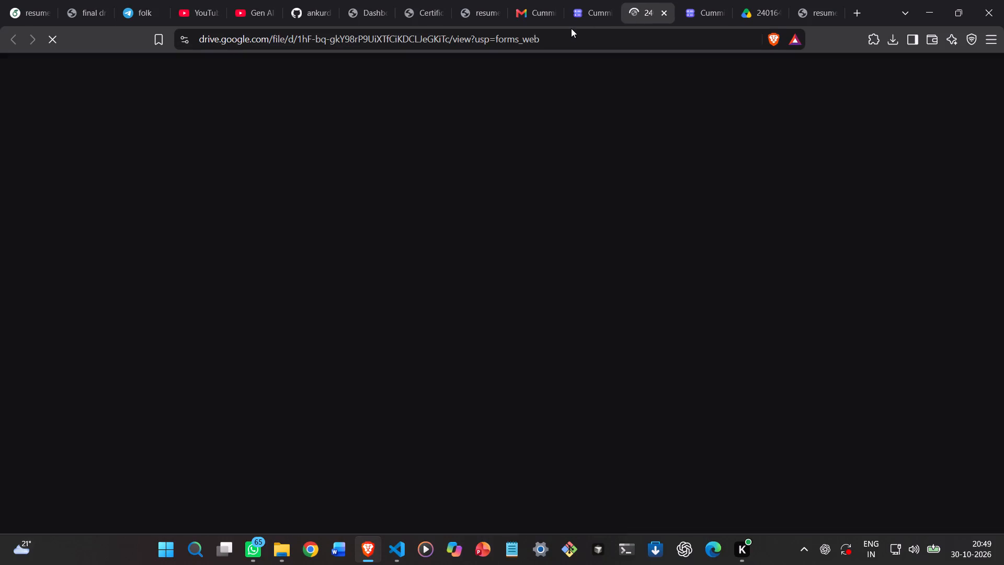
click(585, 19)
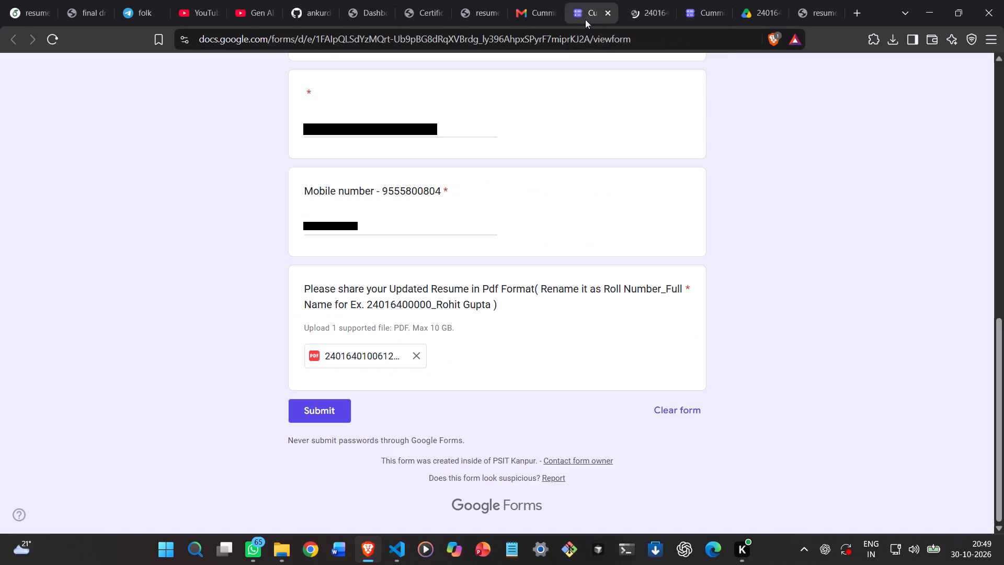
scroll(375, 348, up, 6)
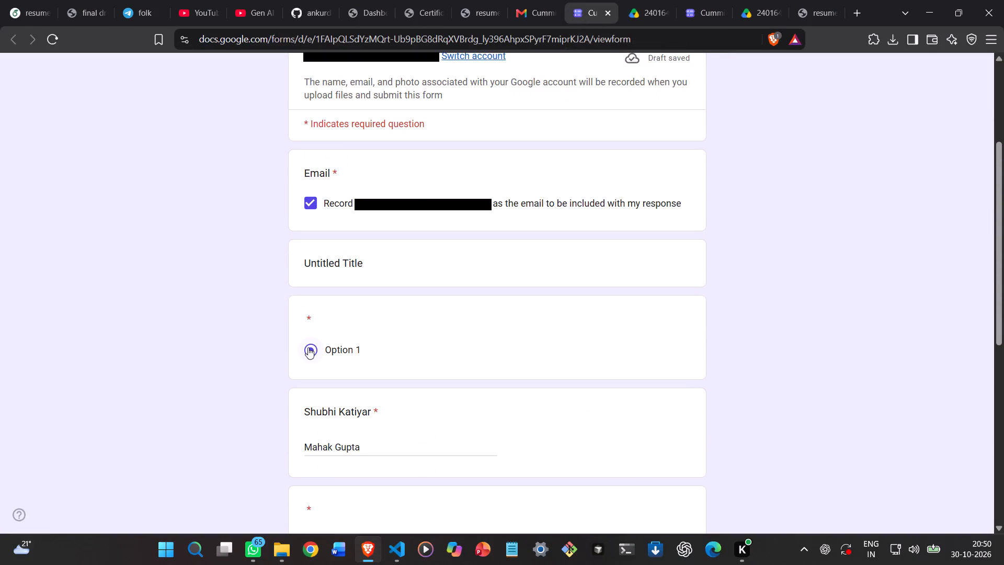
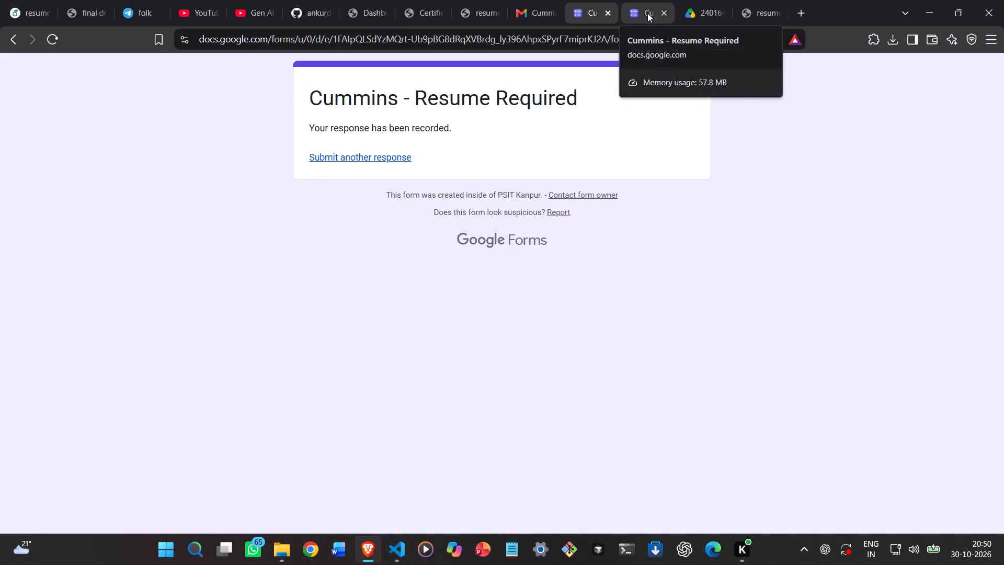
Close the duplicate Cummins - Resume Required form tab and the Google Drive tab showing the uploaded resume PDF.
click(647, 13)
click(665, 13)
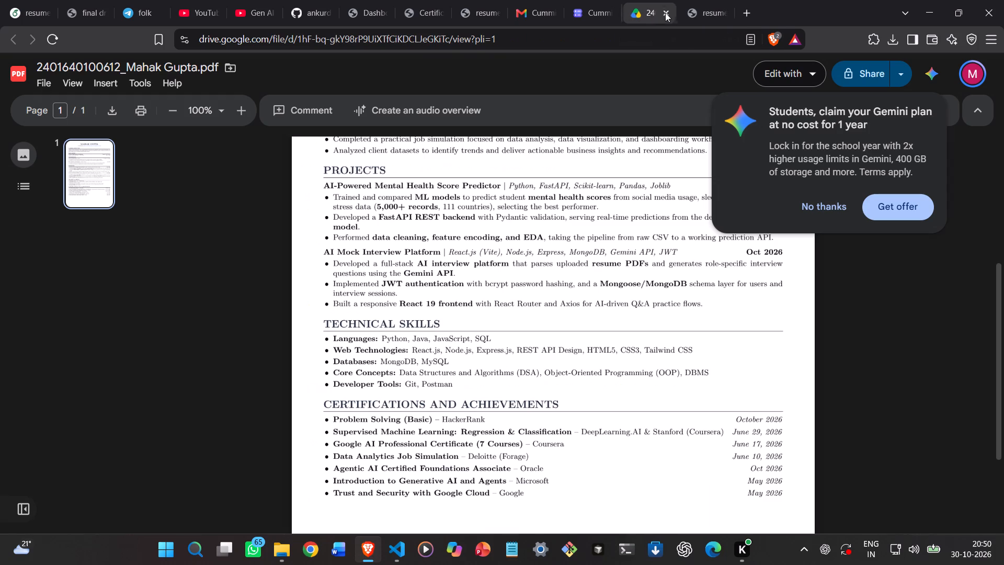
click(659, 17)
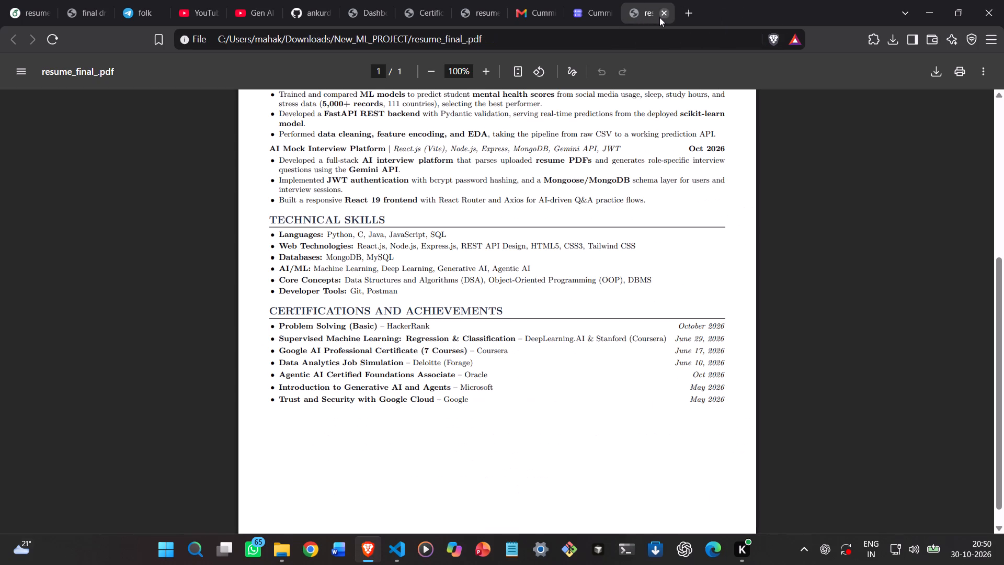
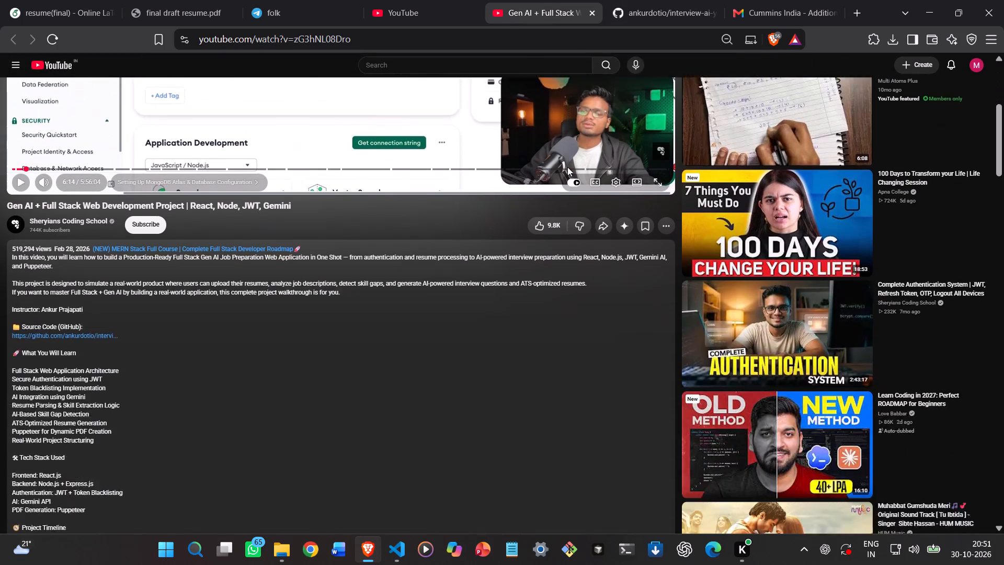
Leave the Gen AI full-stack project video and return to the resume(final) project in Overleaf.
scroll(567, 167, up, 1)
click(61, 17)
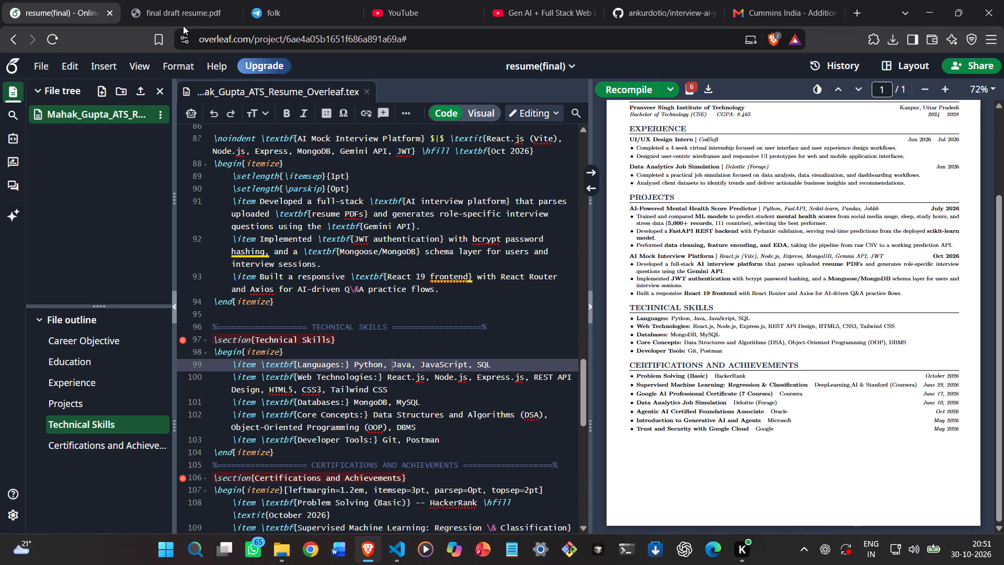
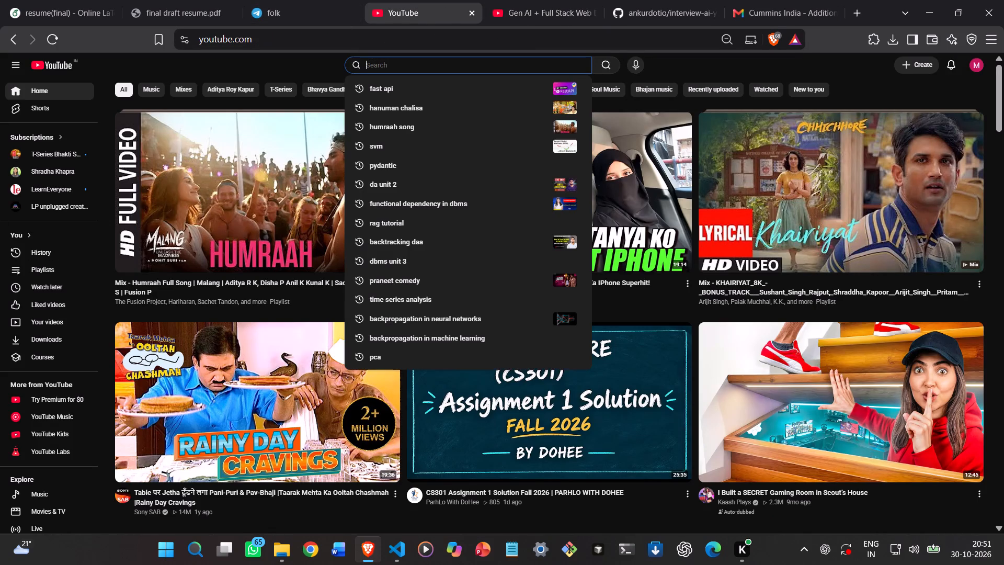
Check the open browser tabs and close the leftover final draft resume.pdf tab.
click(529, 10)
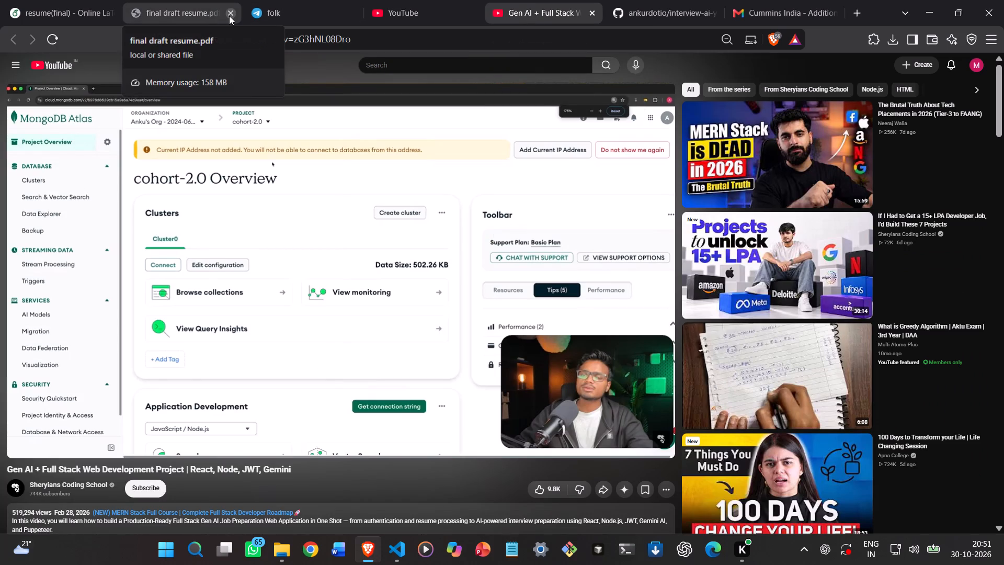
click(191, 4)
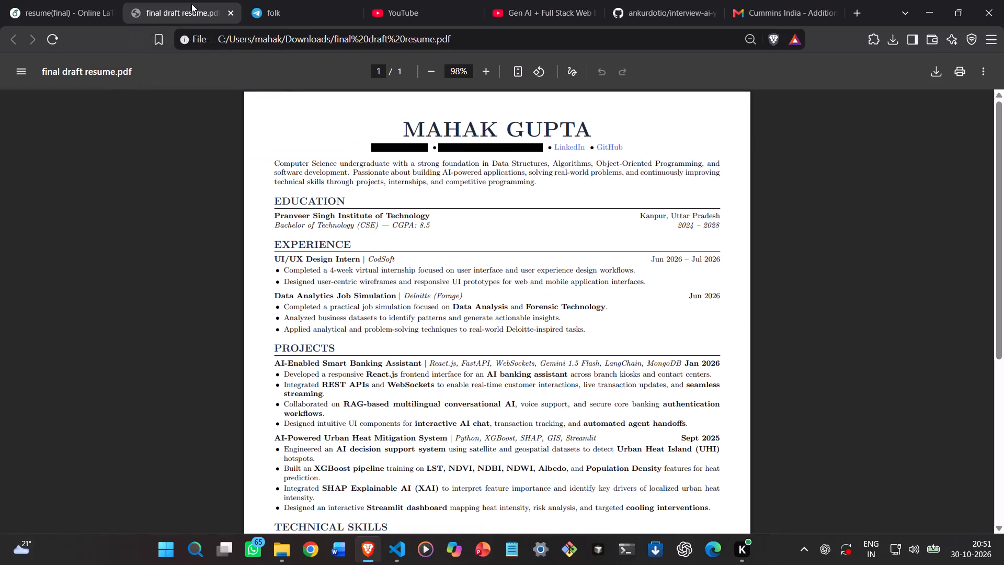
click(232, 14)
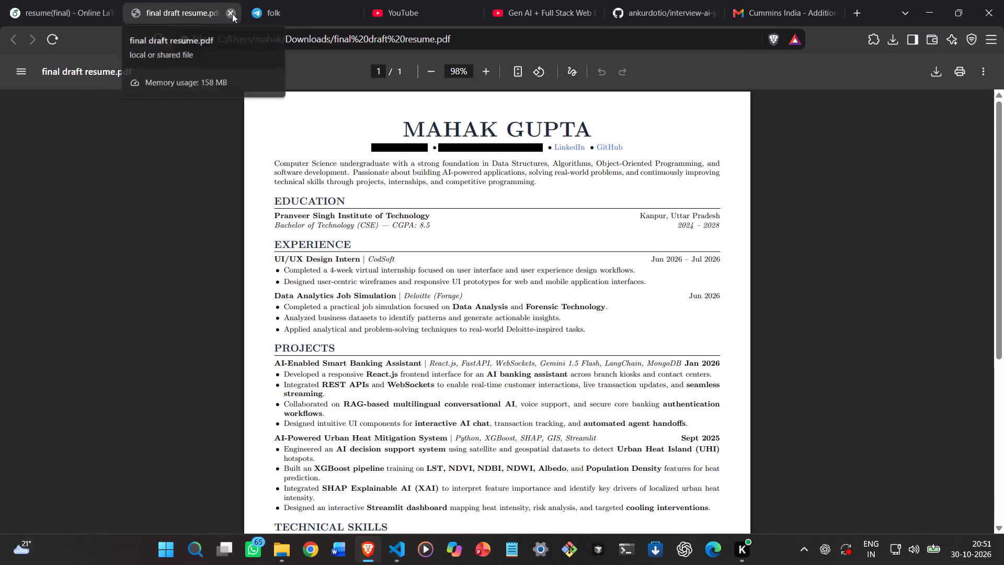
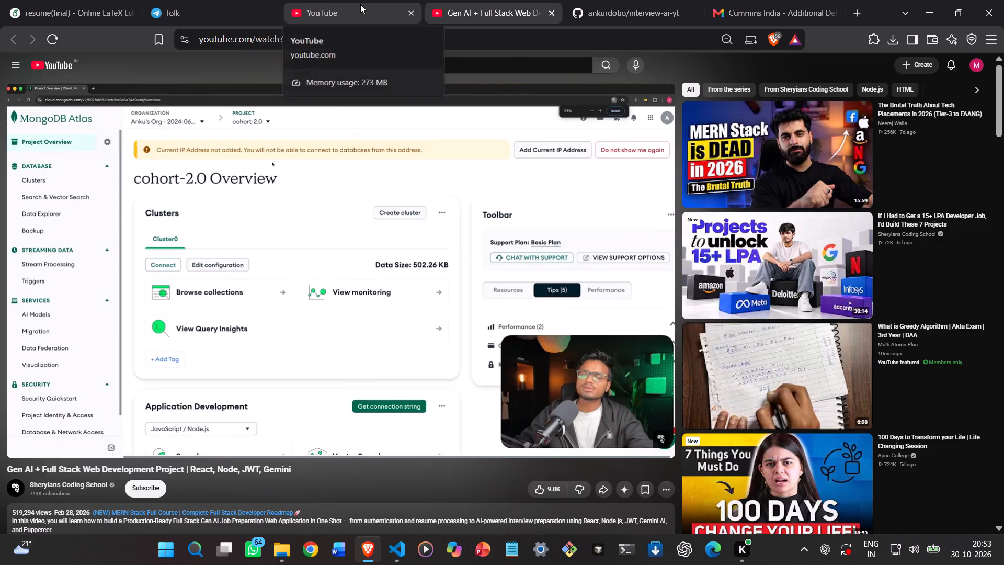
Switch from the Gen AI course video to the open YouTube home page and dismiss its search suggestions.
click(224, 9)
click(363, 0)
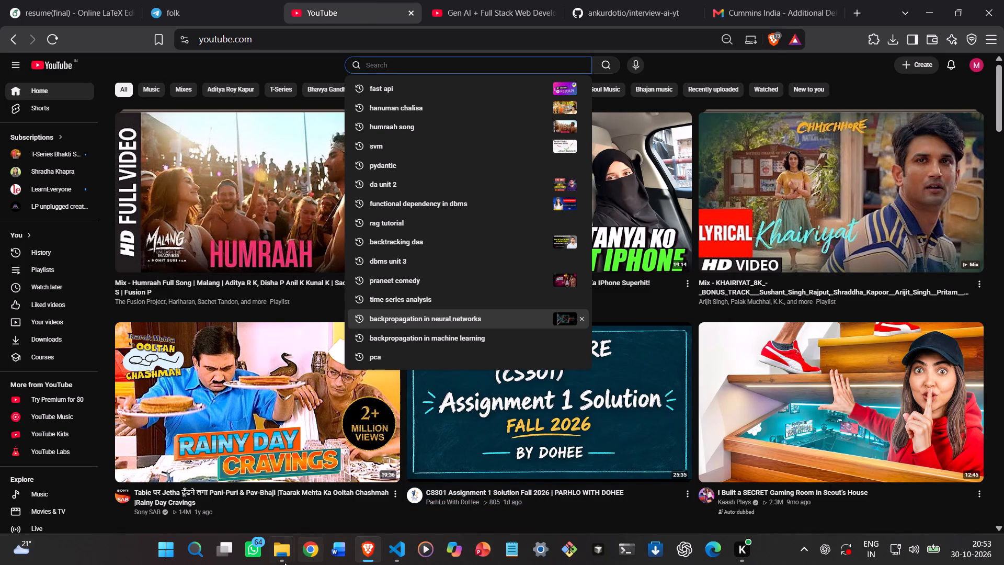
click(860, 0)
click(831, 7)
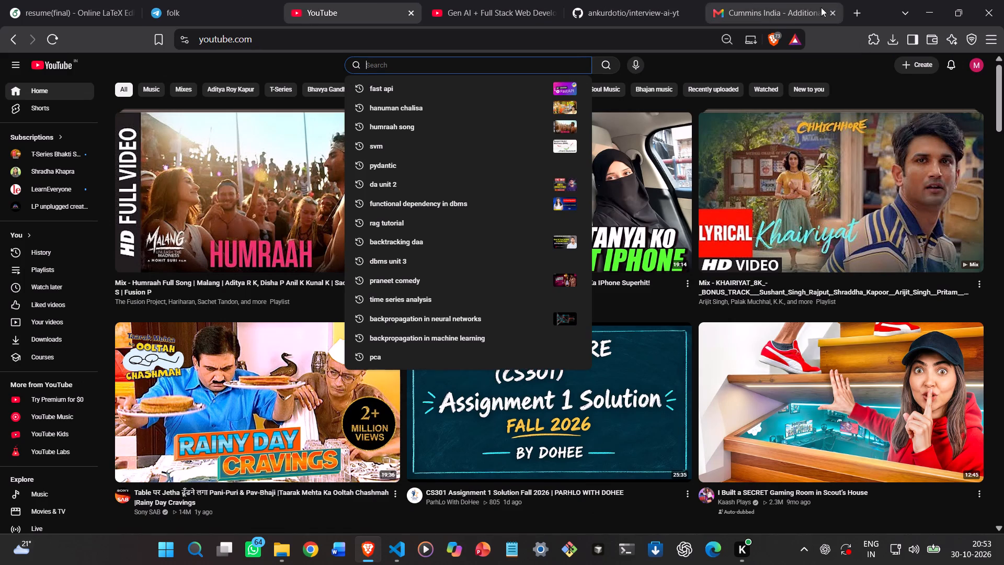
click(881, 5)
click(689, 65)
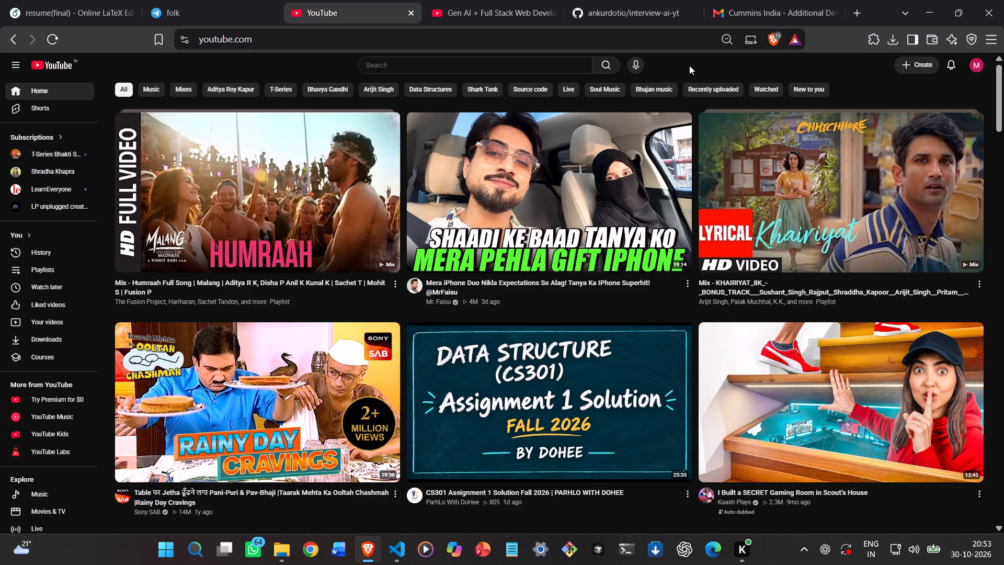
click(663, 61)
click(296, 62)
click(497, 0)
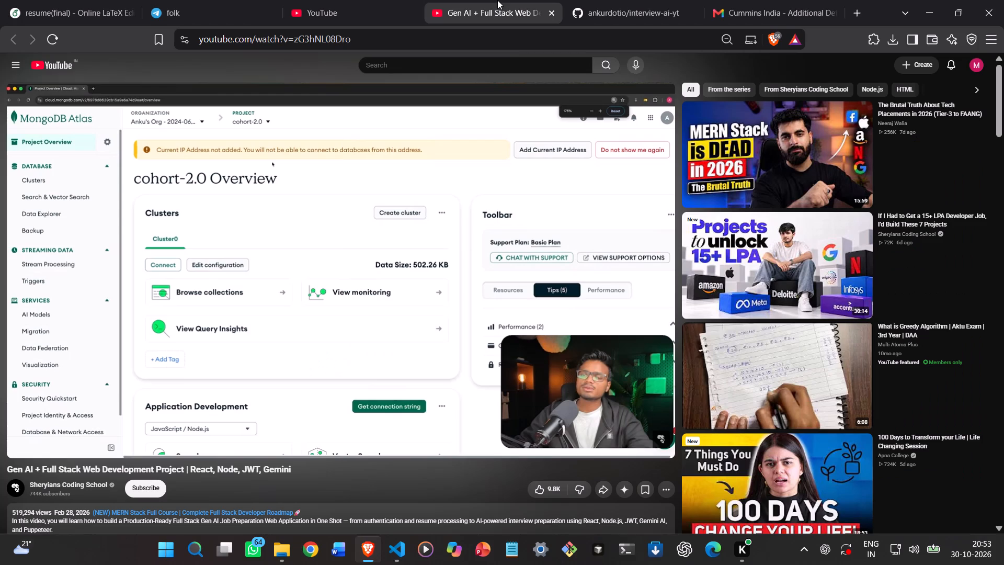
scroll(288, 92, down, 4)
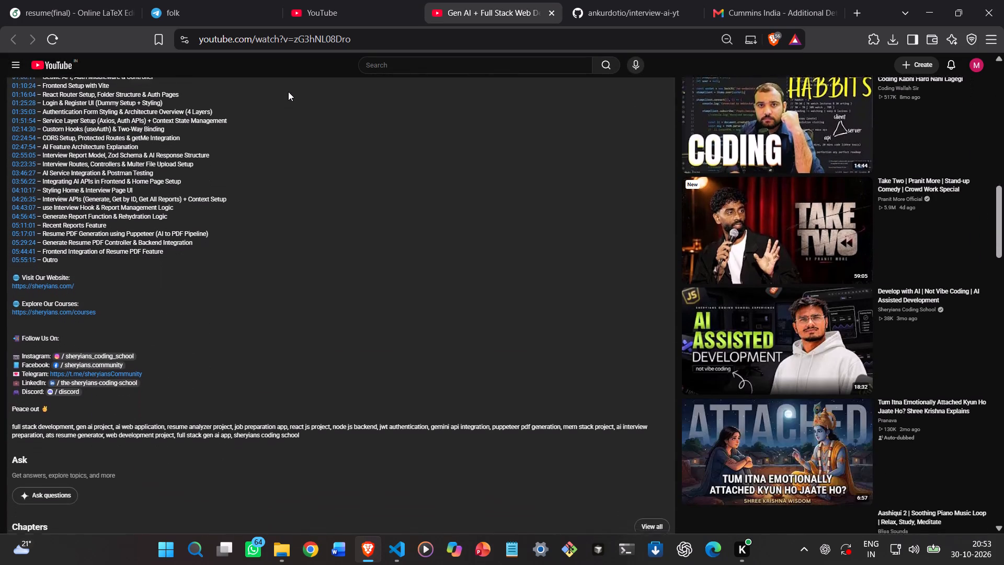
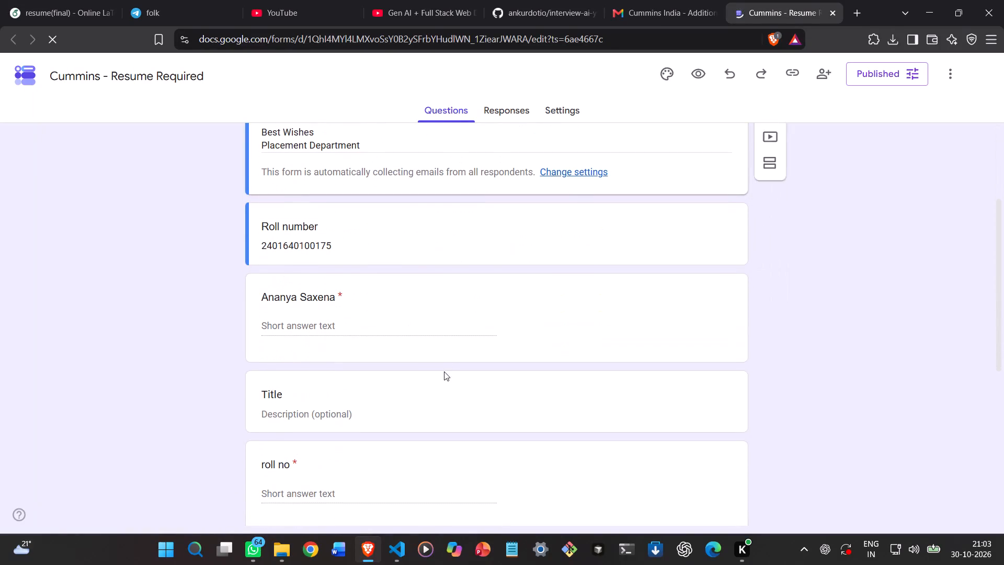
Look through the questions in the Cummins - Resume Required form editor and close its tab.
click(321, 324)
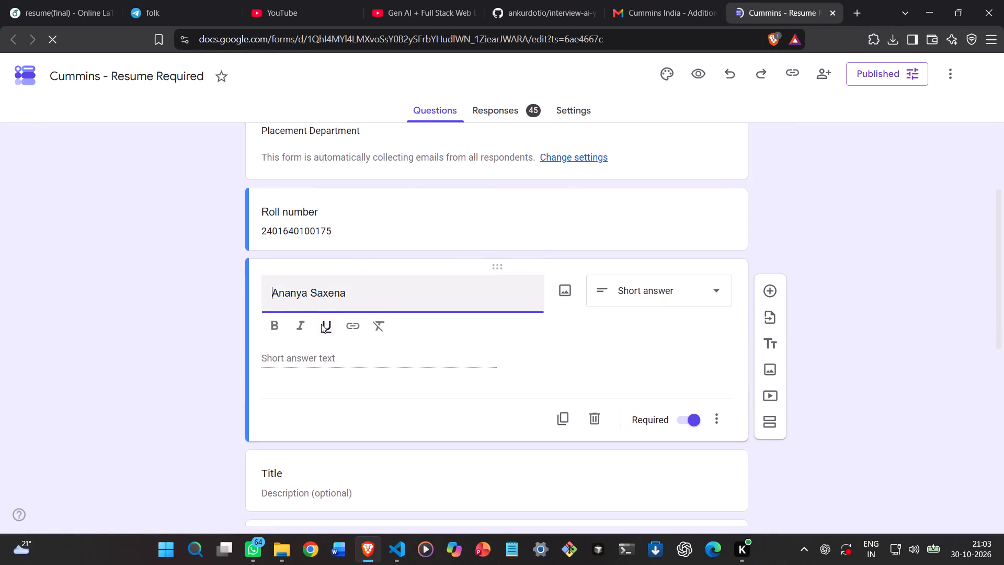
scroll(321, 324, down, 6)
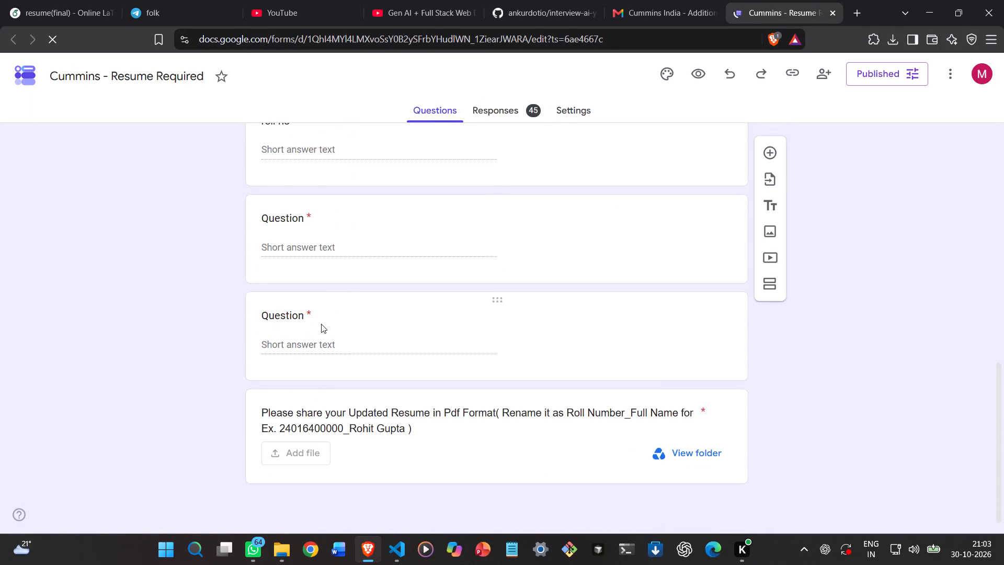
scroll(346, 251, up, 1)
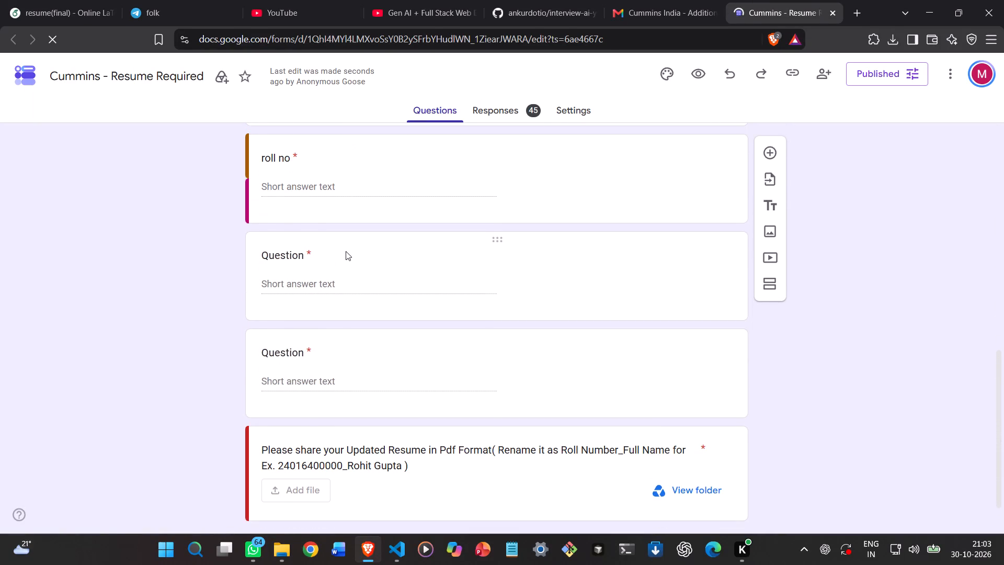
scroll(348, 271, up, 7)
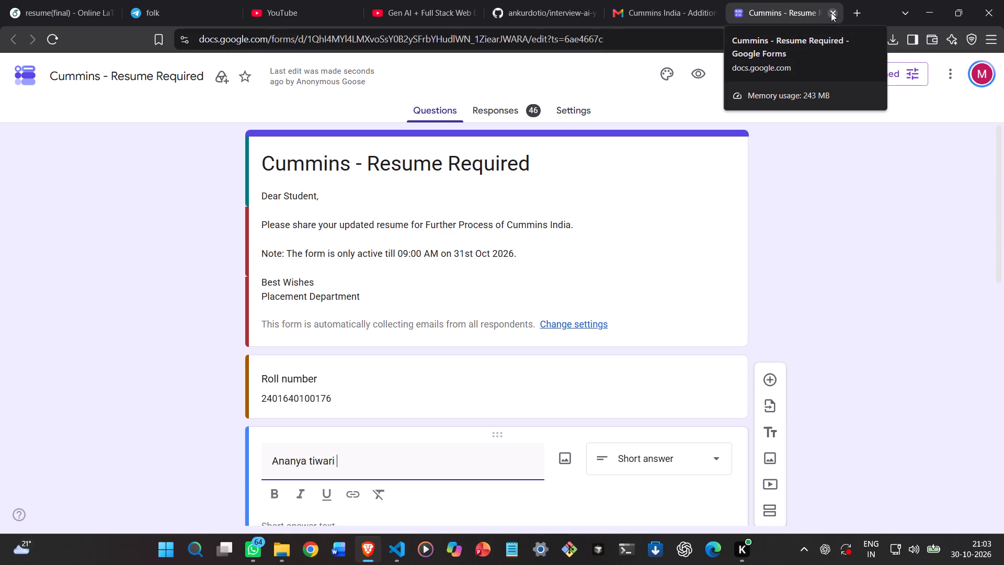
click(831, 13)
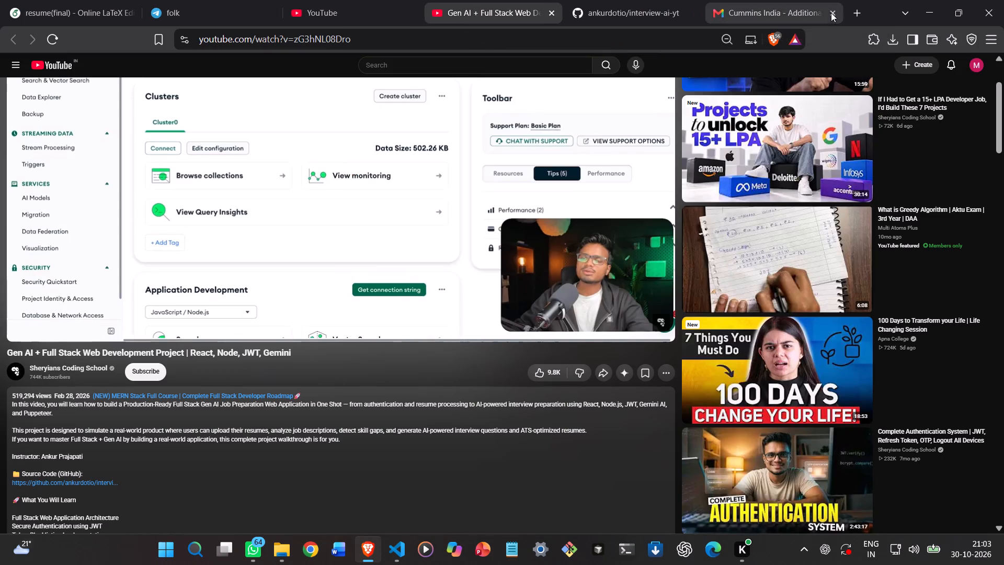